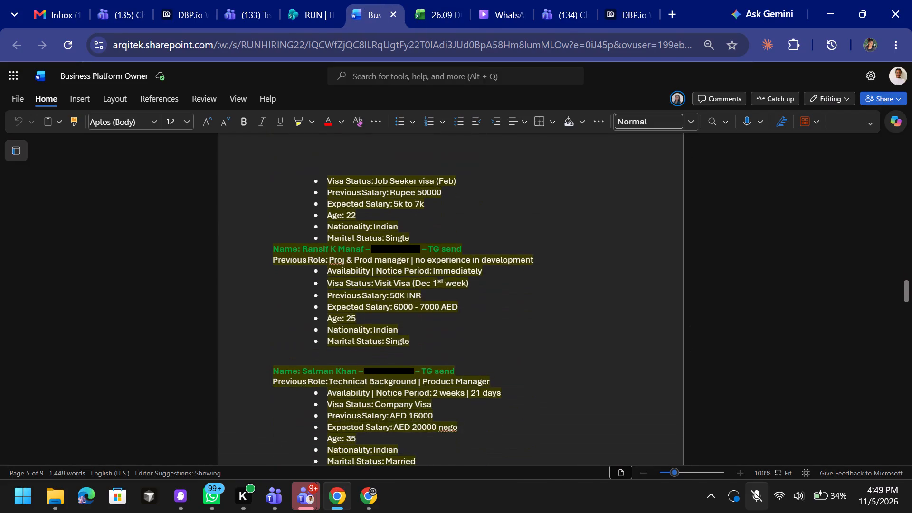
Copy the full page 7 candidate entry with the Product manager – E2E role, from its name line through marital status.
scroll(309, 297, down, 5)
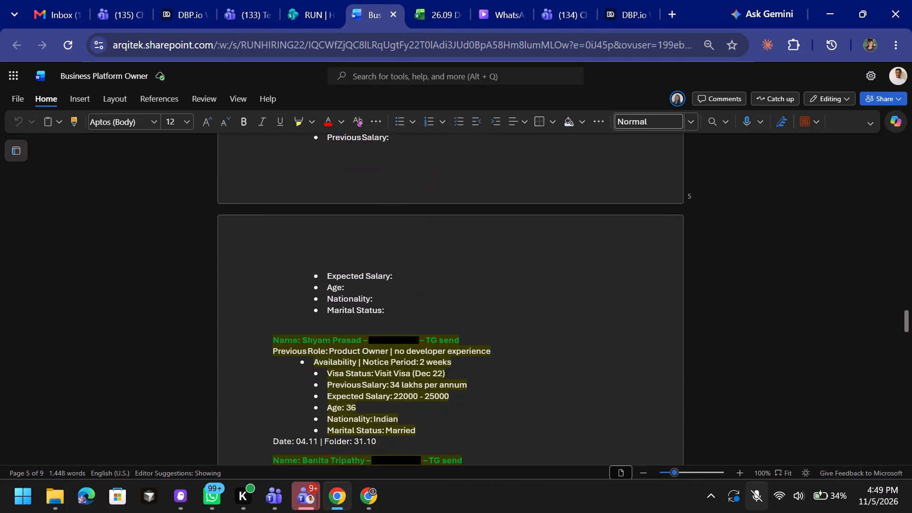
scroll(309, 297, down, 6)
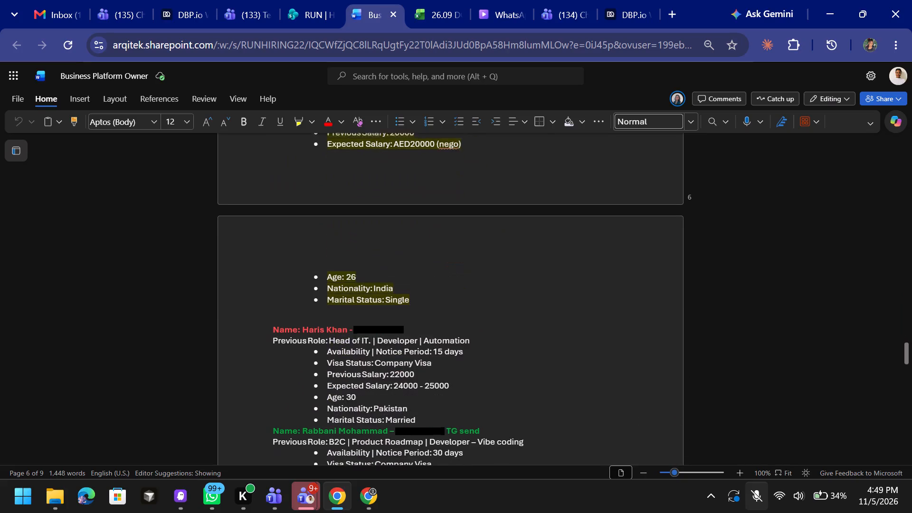
scroll(309, 297, down, 5)
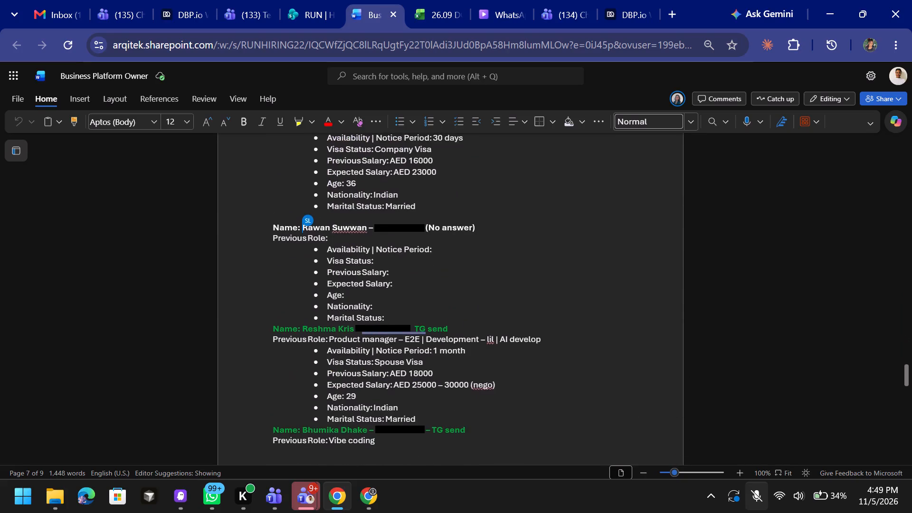
scroll(309, 297, down, 2)
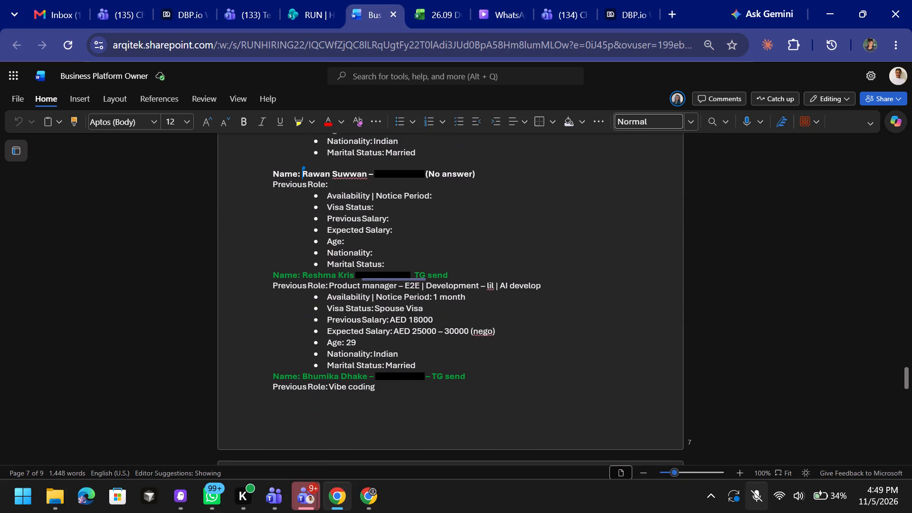
drag(274, 275, 420, 364)
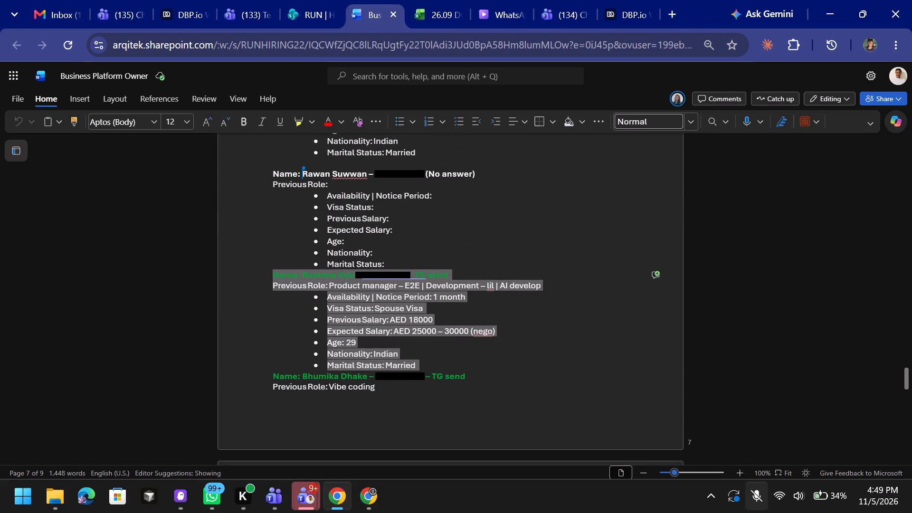
drag(420, 364, 419, 361)
key(ctrl+c)
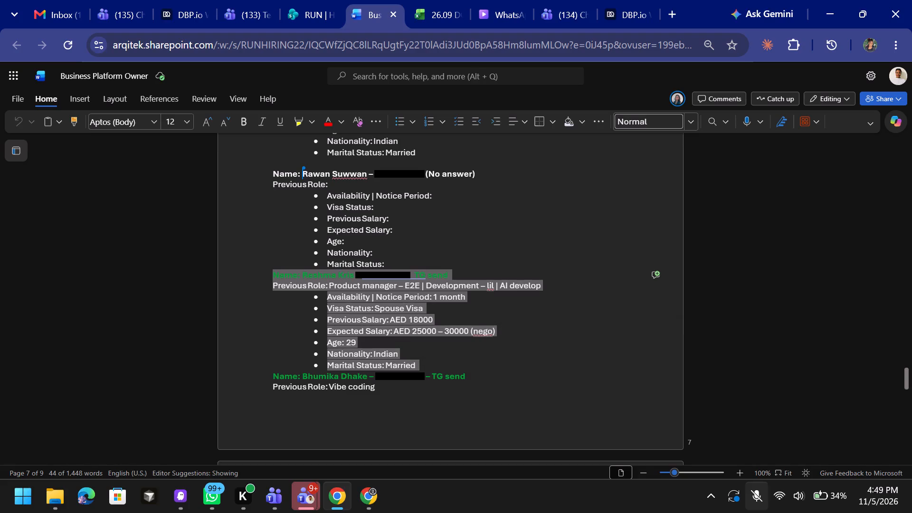
Highlight the copied Product manager – E2E candidate entry in yellow.
right_click(389, 324)
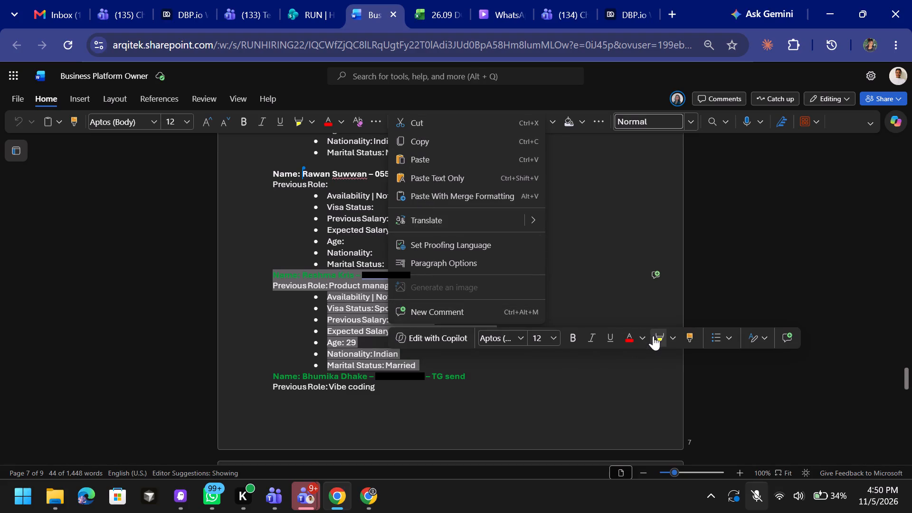
click(654, 338)
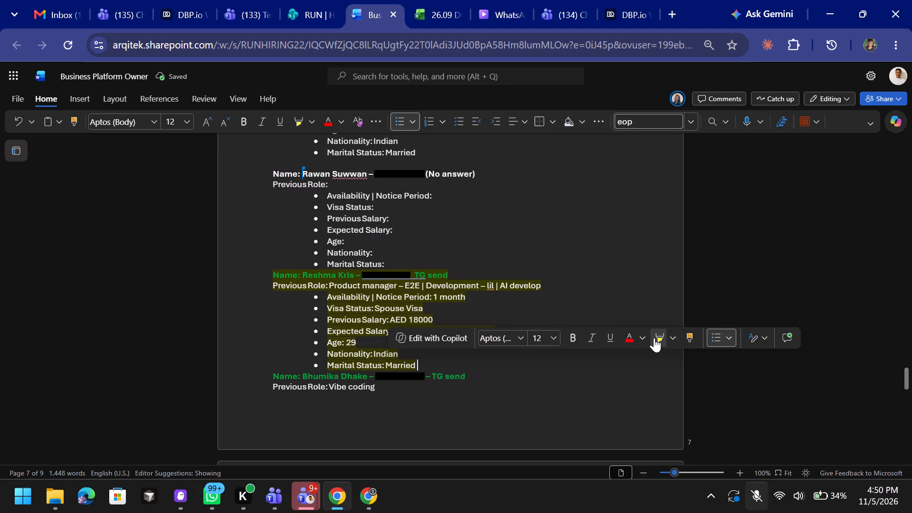
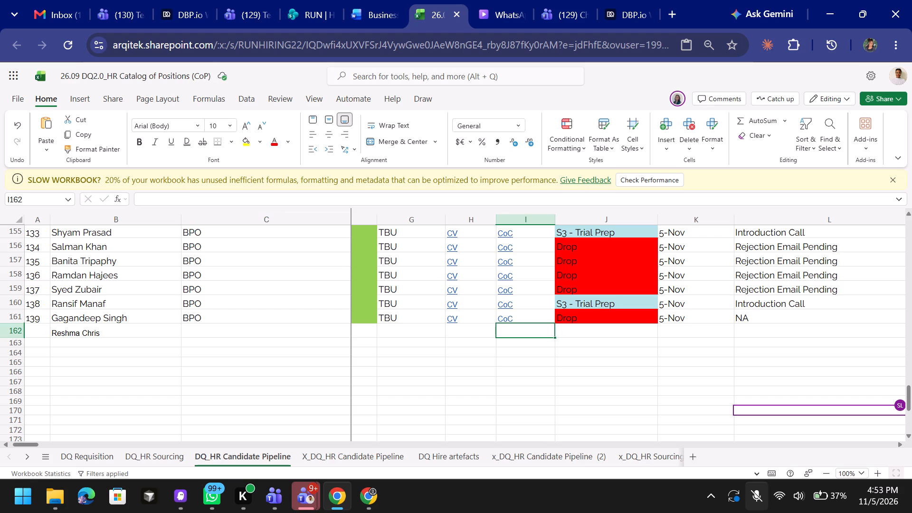
Insert a link to the copied Teams message in cell I162 of the candidate pipeline, with the display text CoC.
key(ctrl+k)
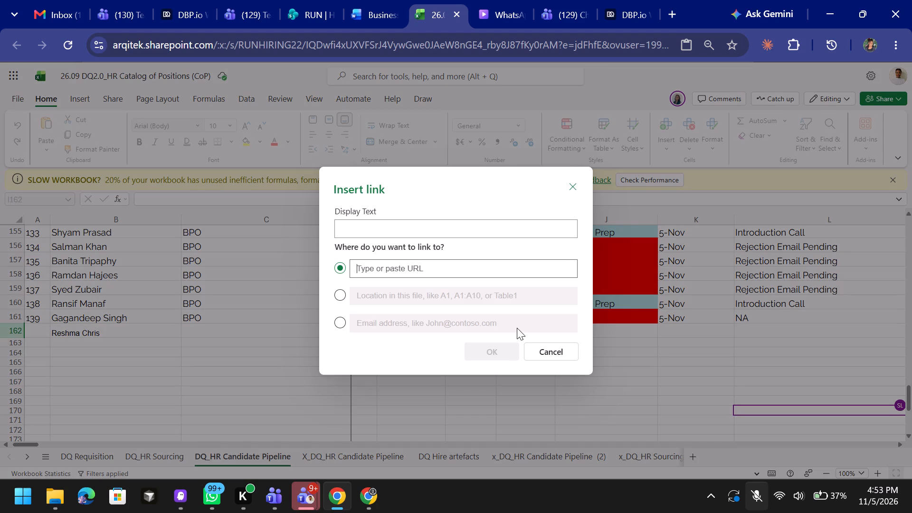
click(385, 267)
key(ctrl+v)
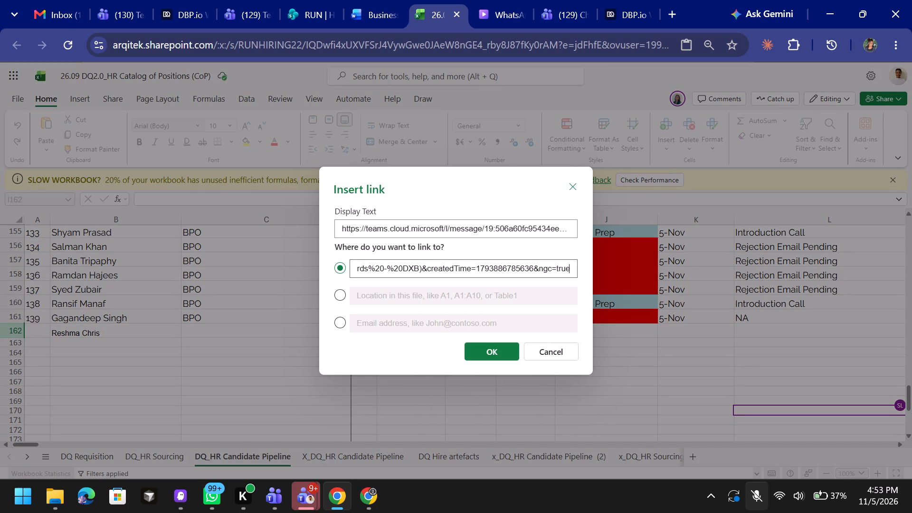
triple_click(389, 228)
click(389, 228)
key(BackSpace)
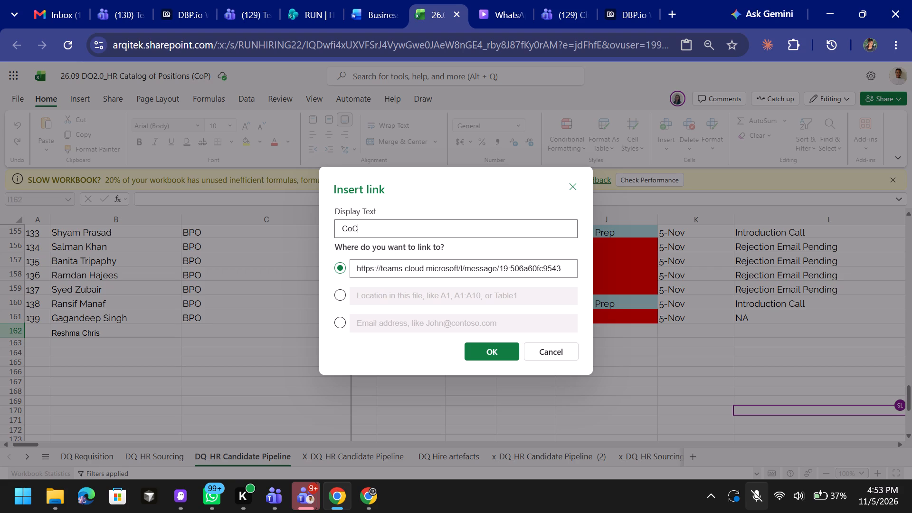
click(494, 352)
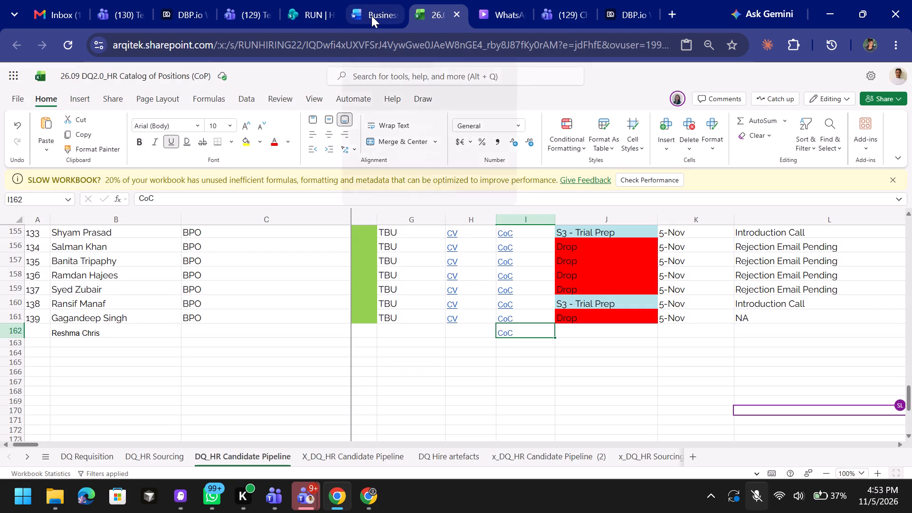
Copy the sharing link of the candidate's CV in SharePoint and insert it in cell H162 with the display text CV.
click(309, 9)
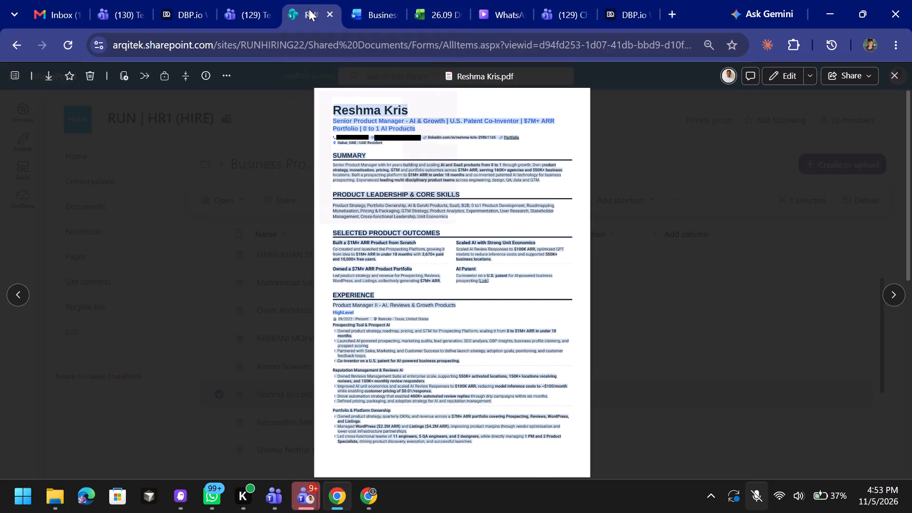
click(862, 68)
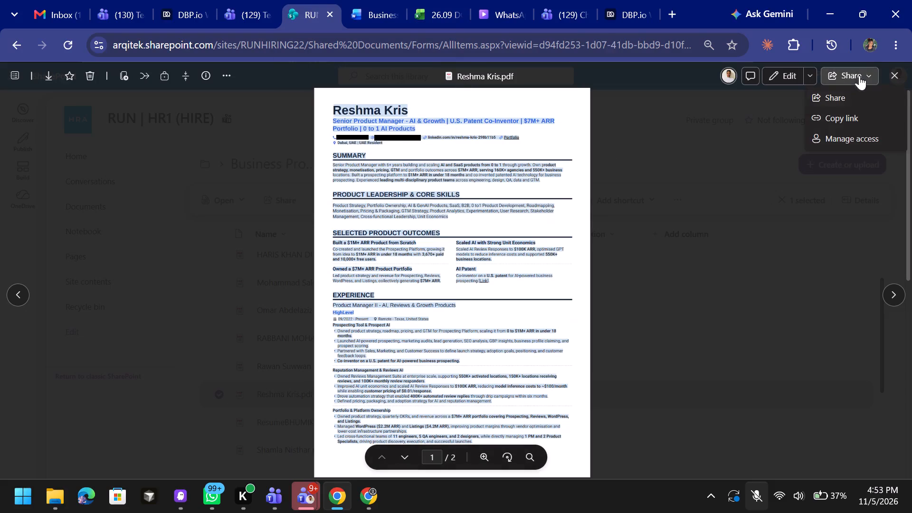
click(831, 121)
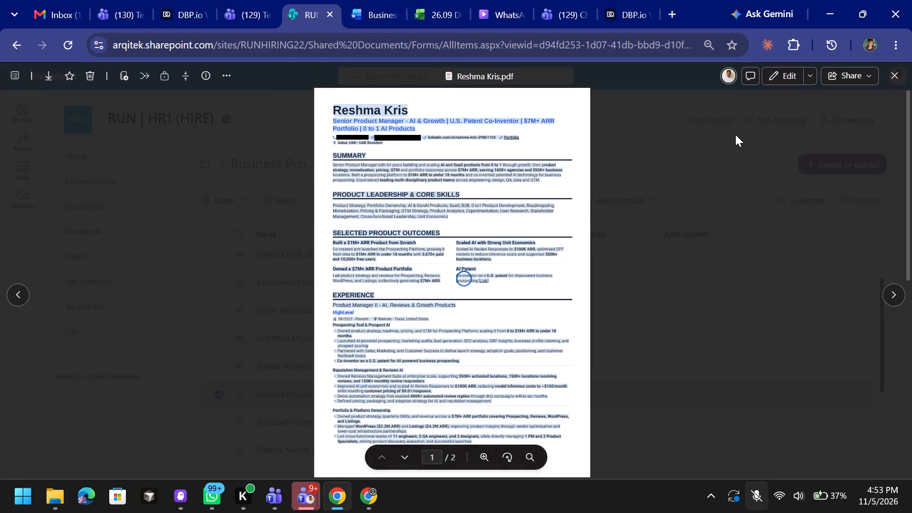
click(433, 11)
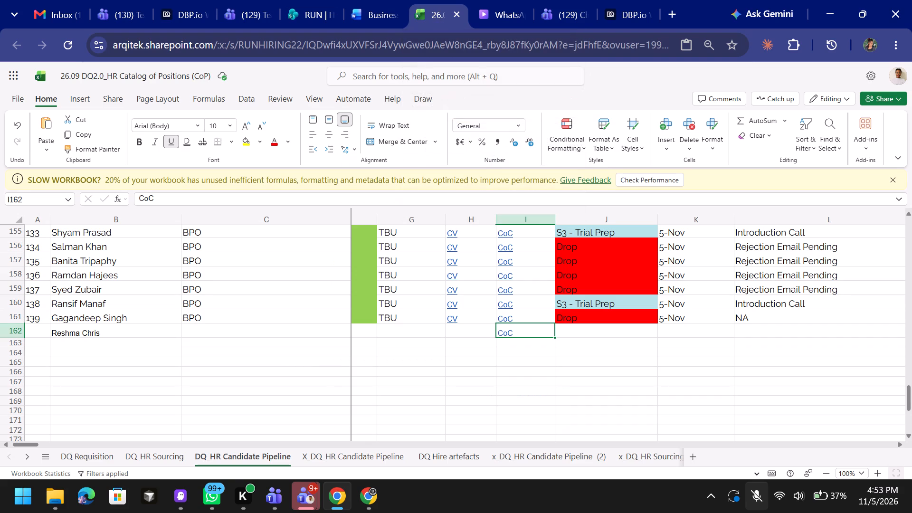
click(467, 327)
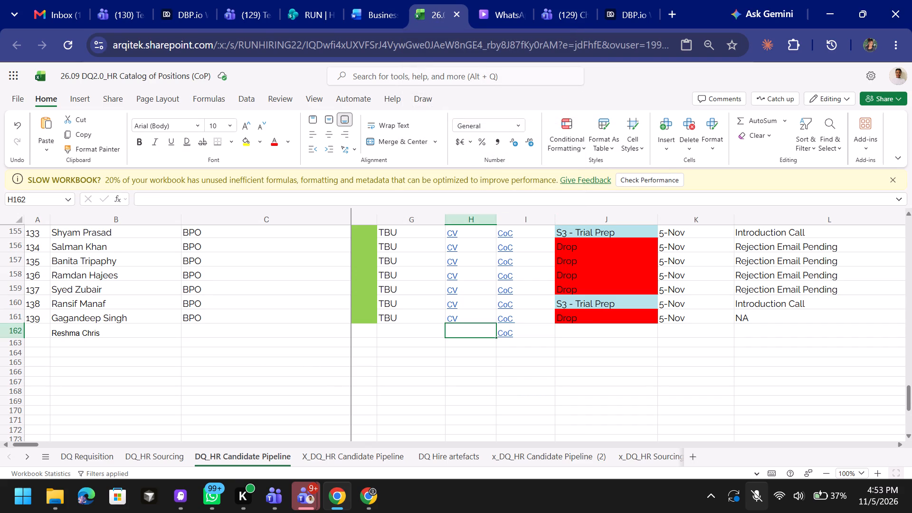
key(ctrl+k)
click(419, 268)
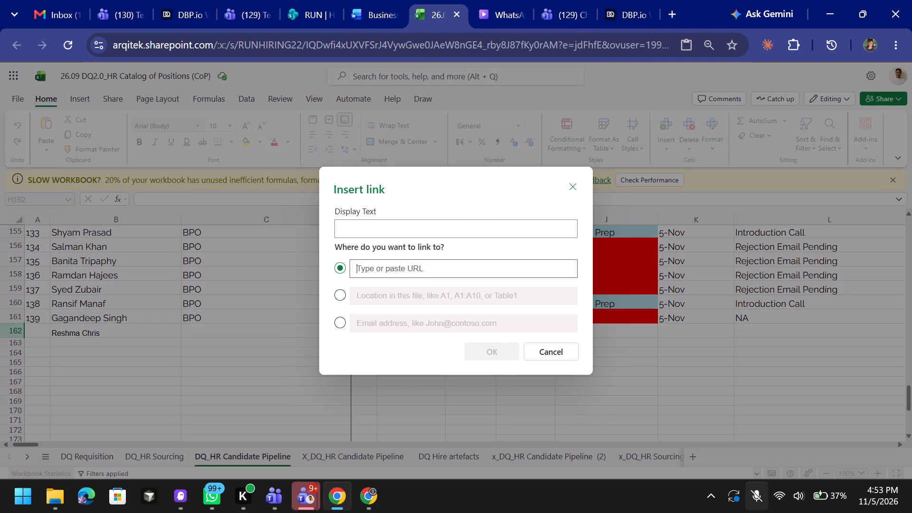
key(ctrl+v)
triple_click(396, 223)
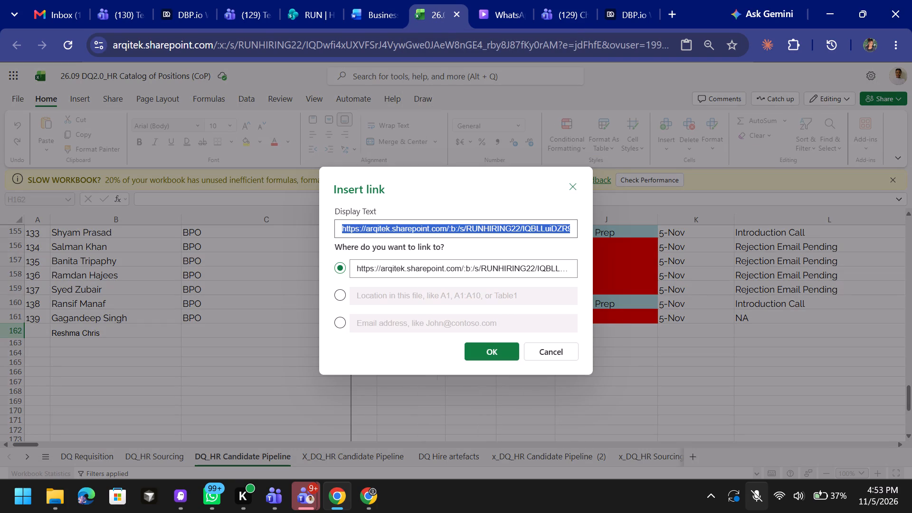
text(CV)
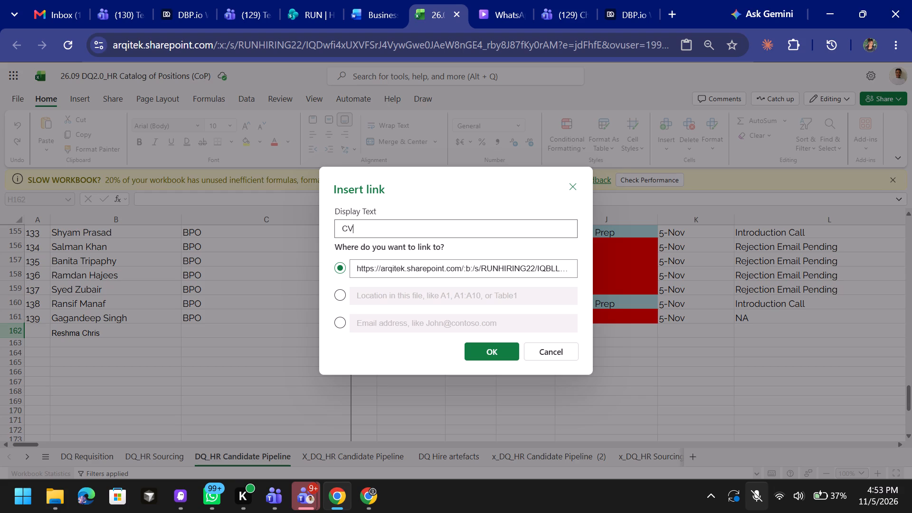
click(477, 356)
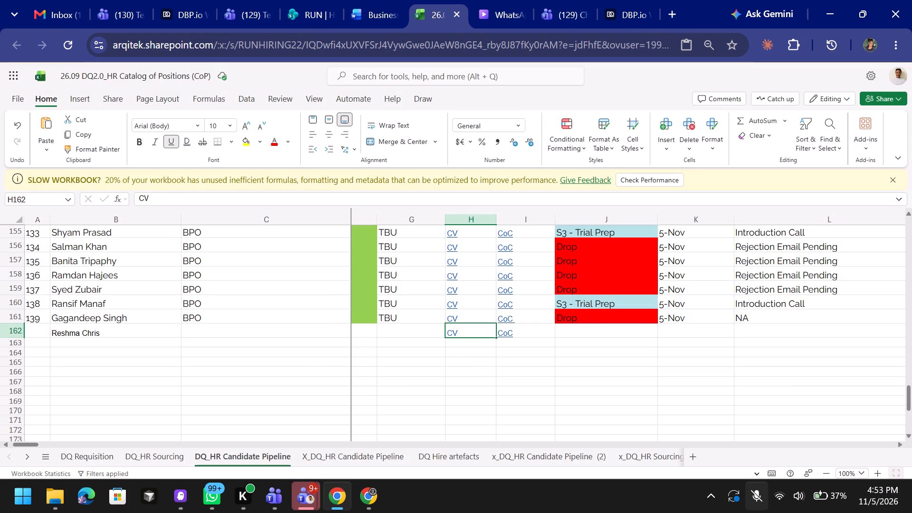
Reopen the candidate's CV from the BPO 30.10 folder and copy the e-mail address from its contact line.
click(293, 14)
click(897, 75)
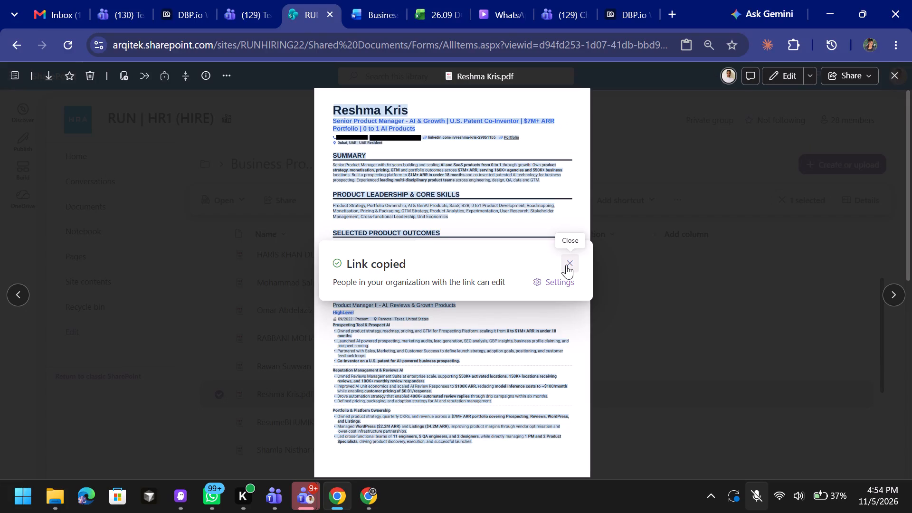
click(566, 265)
click(891, 78)
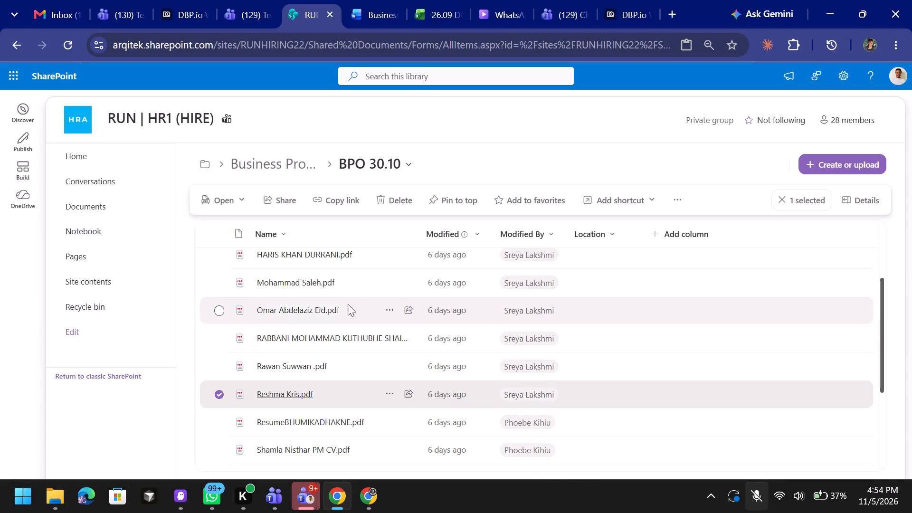
double_click(301, 397)
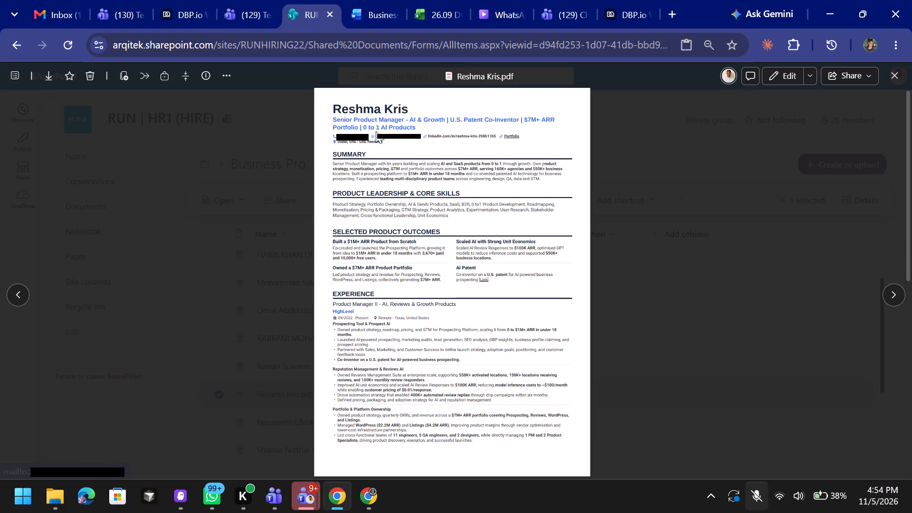
drag(369, 133, 388, 132)
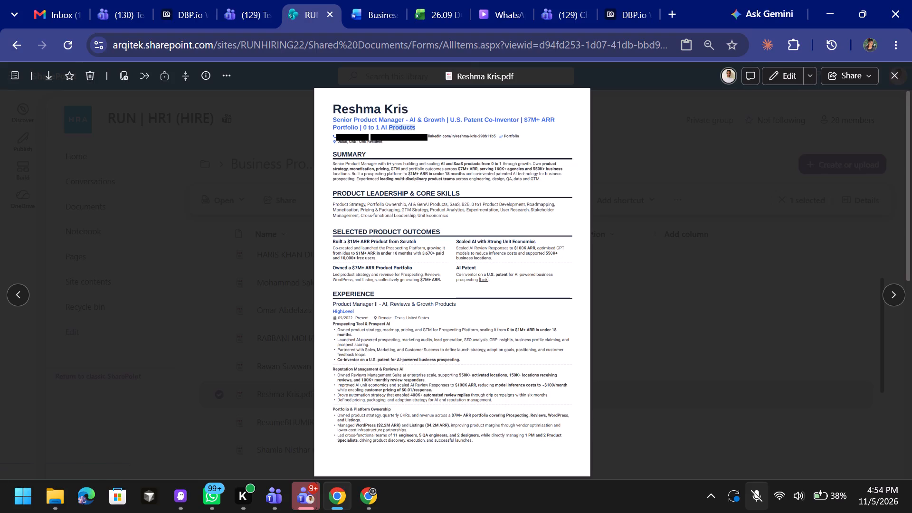
drag(388, 132, 416, 133)
drag(416, 133, 420, 136)
drag(420, 136, 421, 137)
click(385, 109)
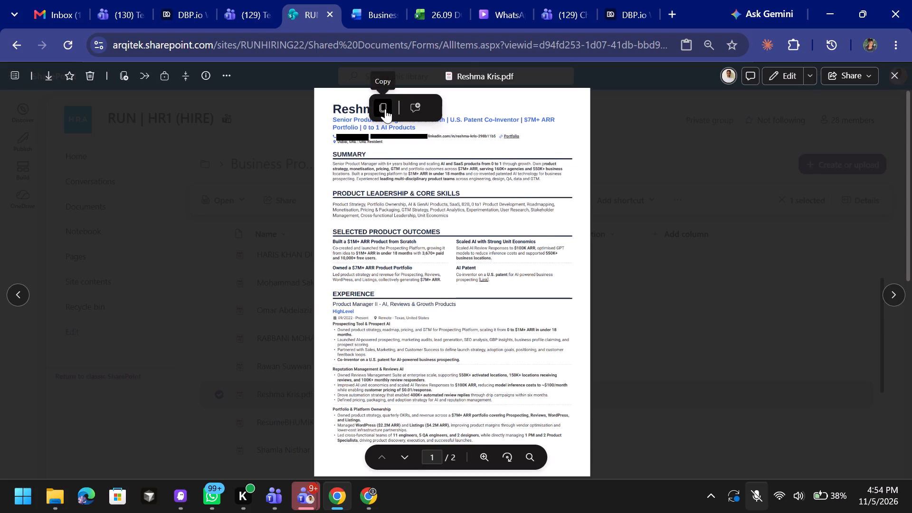
Paste the copied e-mail address into cell E162 of the candidate pipeline and delete the stray characters at its start.
click(443, 9)
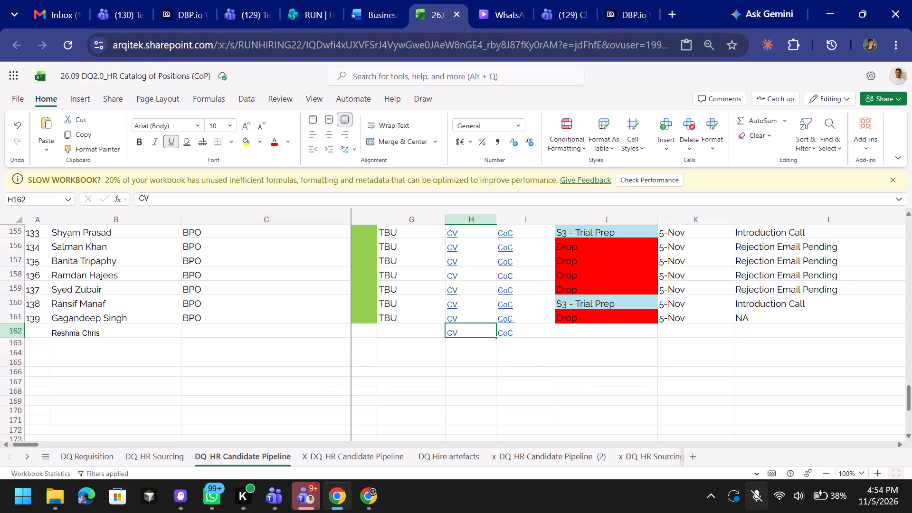
scroll(391, 353, right, 2)
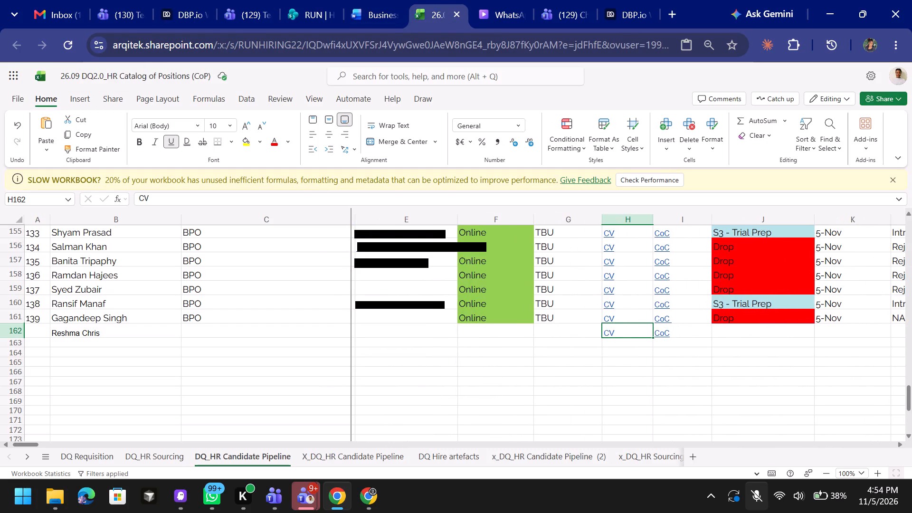
click(425, 335)
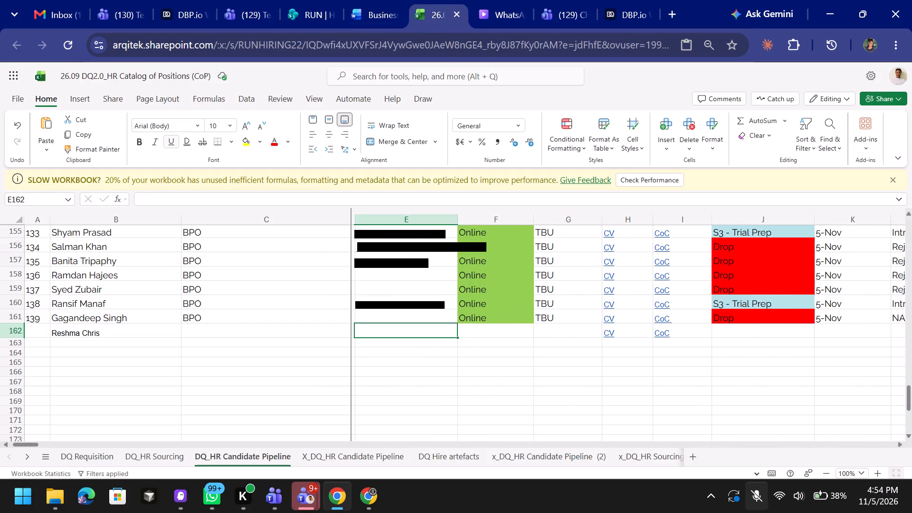
key(ctrl+v)
double_click(361, 334)
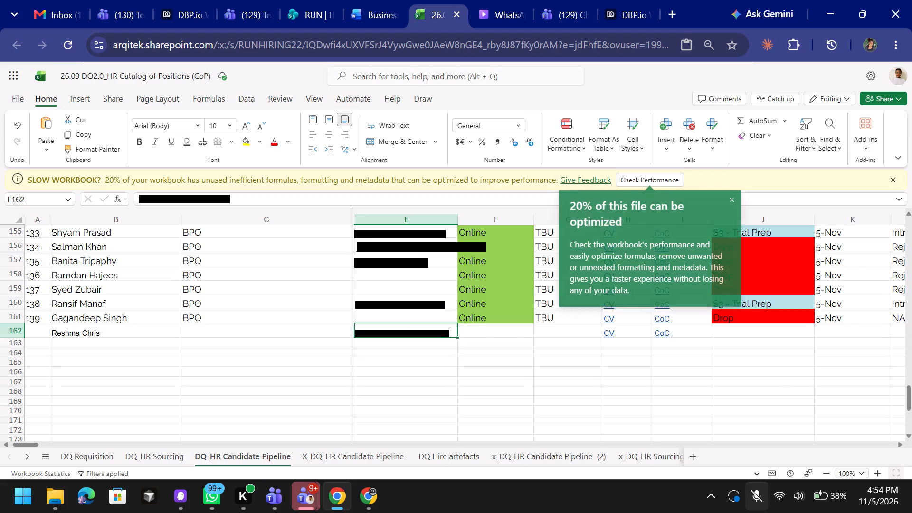
click(361, 333)
key(BackSpace)
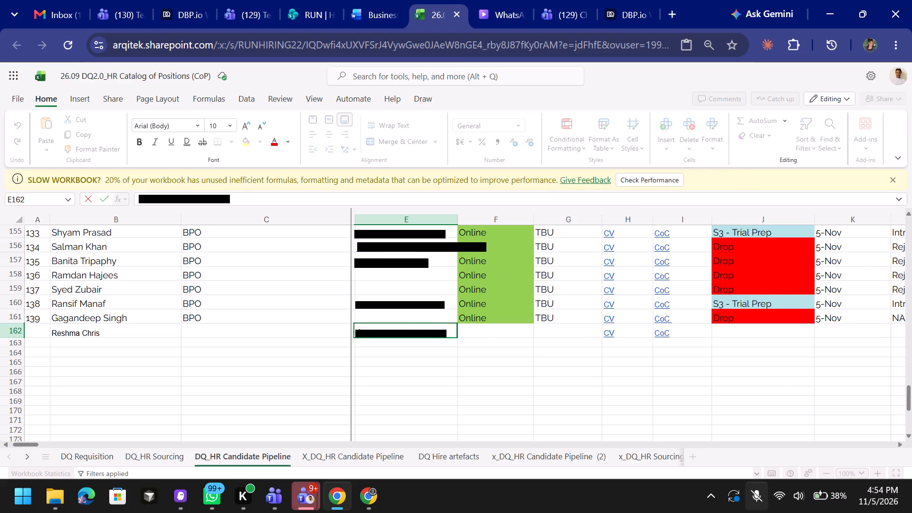
key(BackSpace)
key(BackSpace)
click(512, 361)
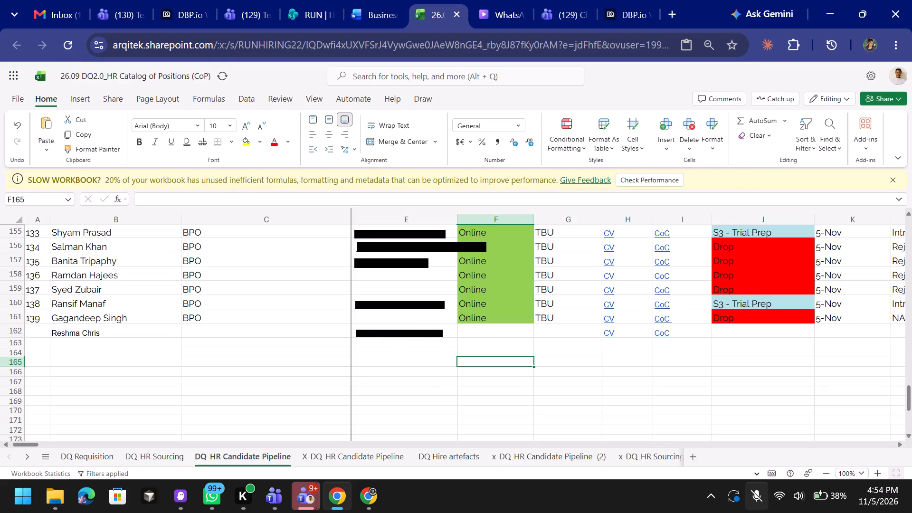
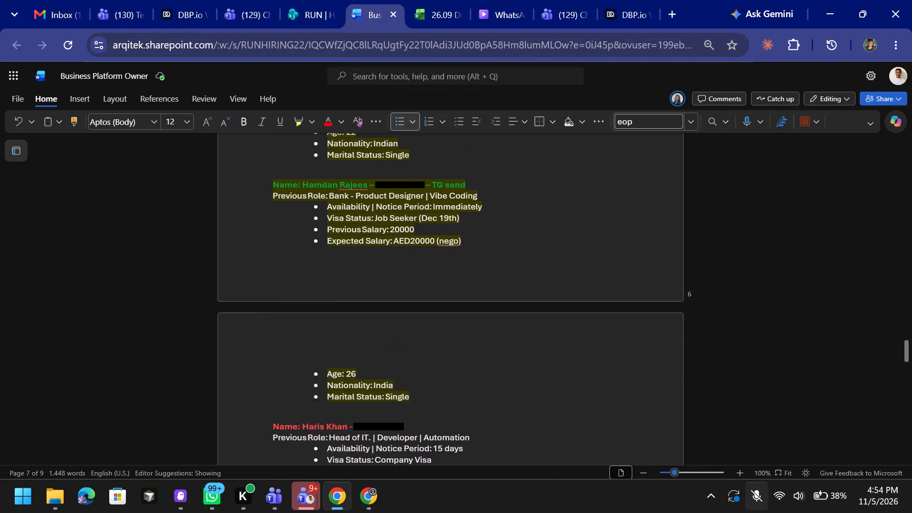
Look through the candidate entries in the Business Platform Owner document for a TG send entry that is not yet highlighted.
scroll(335, 365, down, 3)
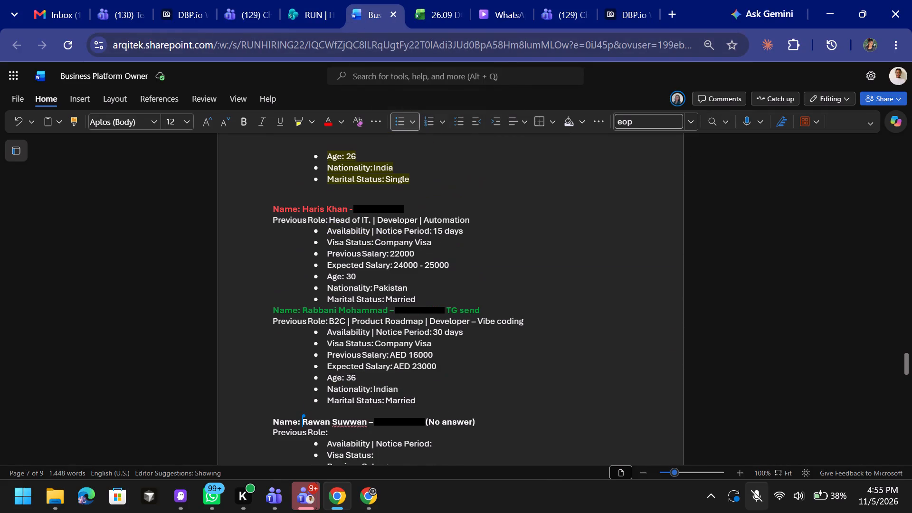
scroll(335, 365, down, 4)
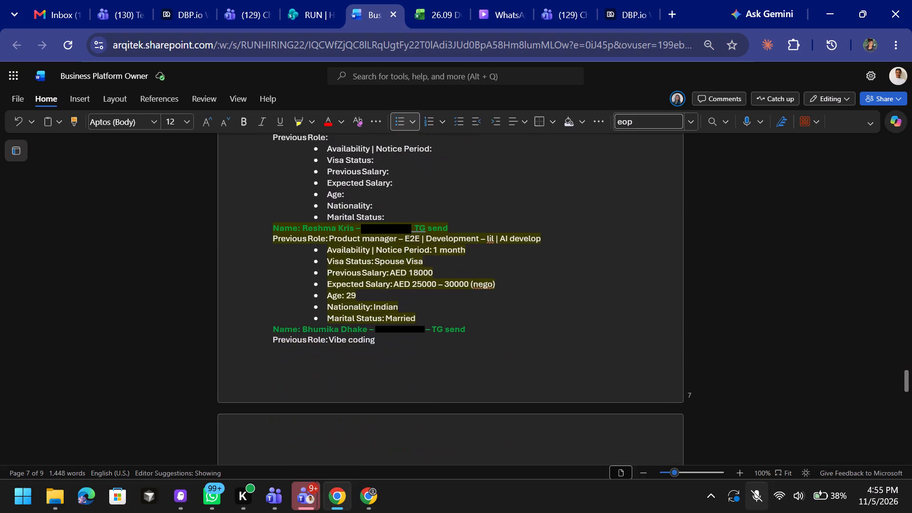
scroll(335, 365, down, 3)
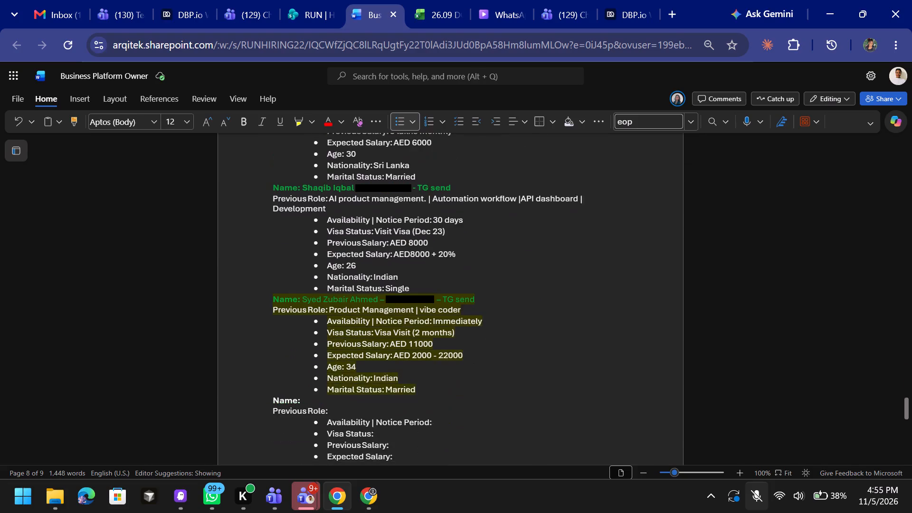
scroll(335, 365, down, 5)
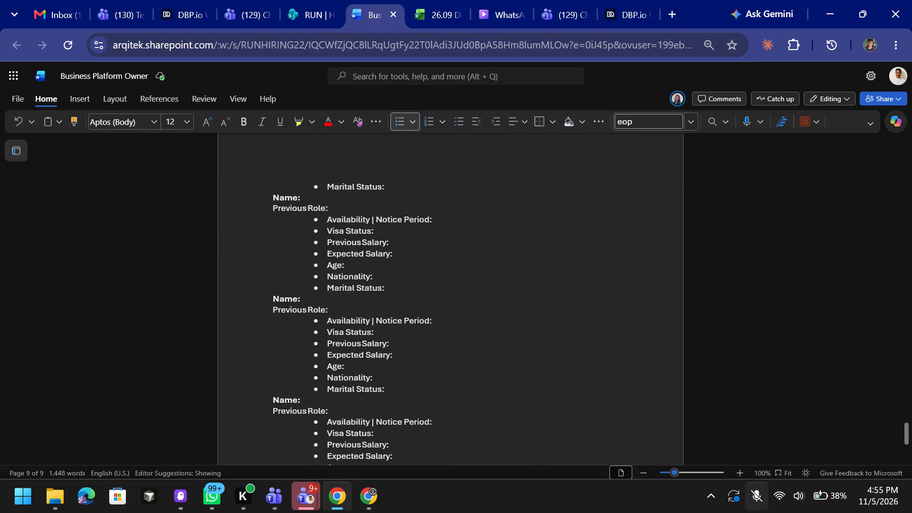
scroll(335, 365, down, 4)
scroll(335, 365, up, 9)
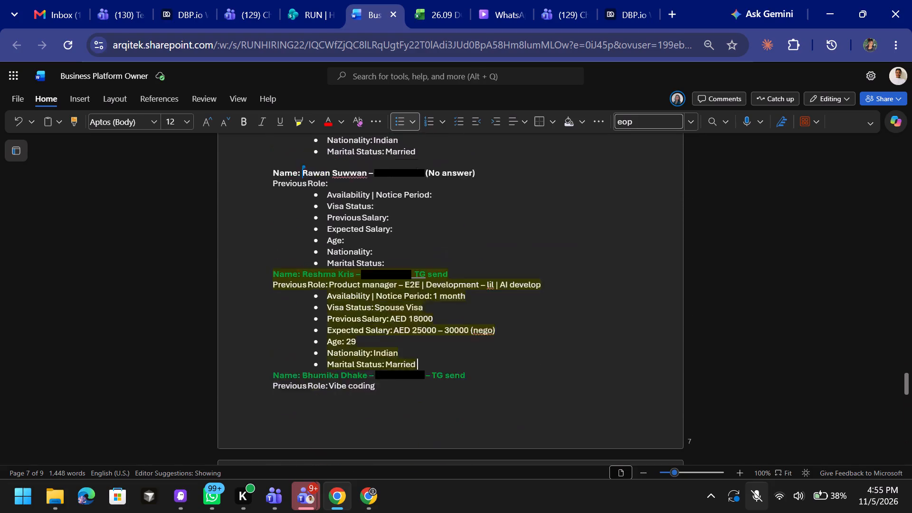
scroll(335, 365, up, 4)
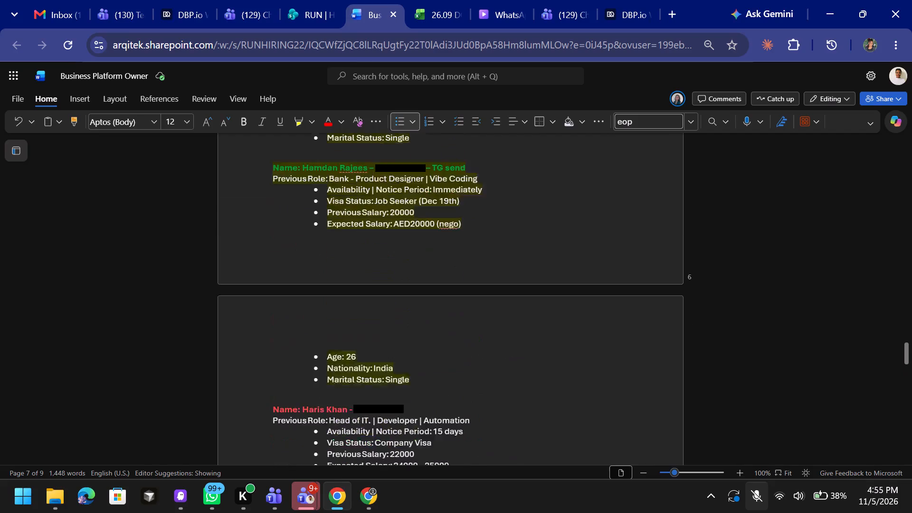
scroll(335, 365, up, 6)
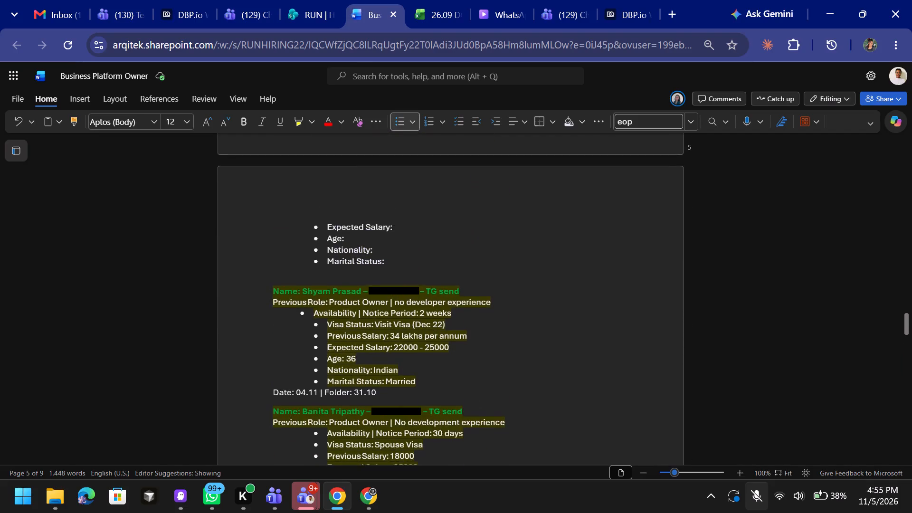
scroll(335, 365, up, 5)
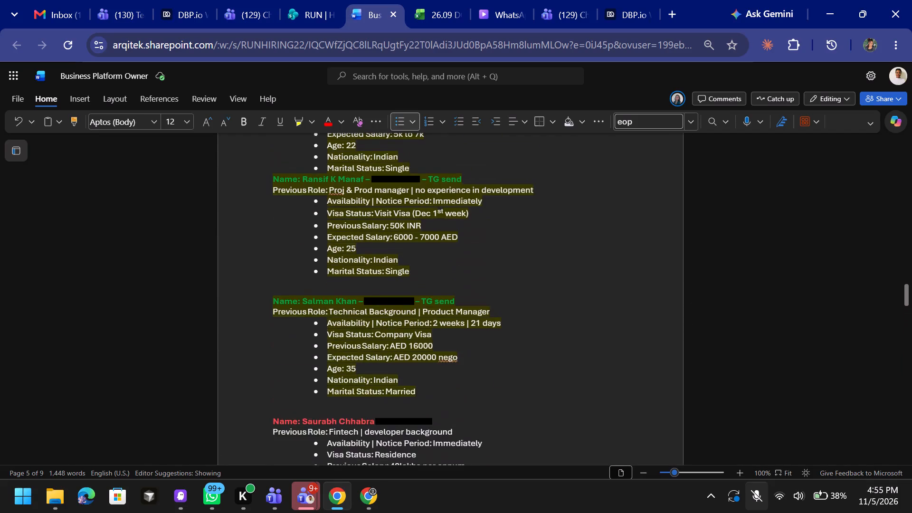
scroll(335, 365, up, 2)
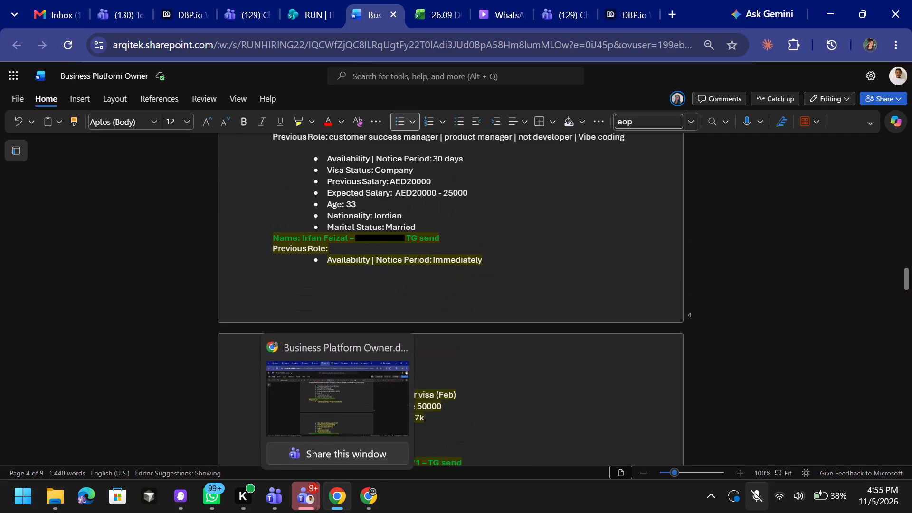
scroll(409, 314, up, 3)
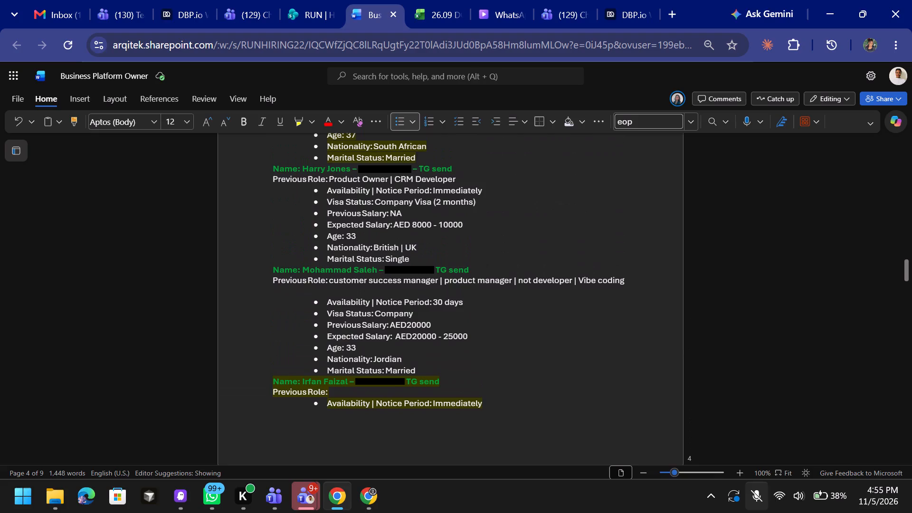
scroll(409, 314, up, 1)
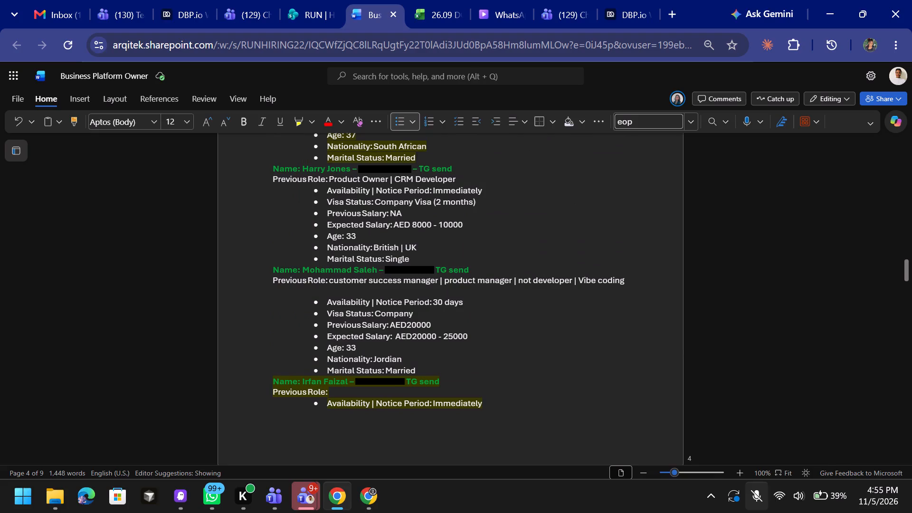
click(269, 171)
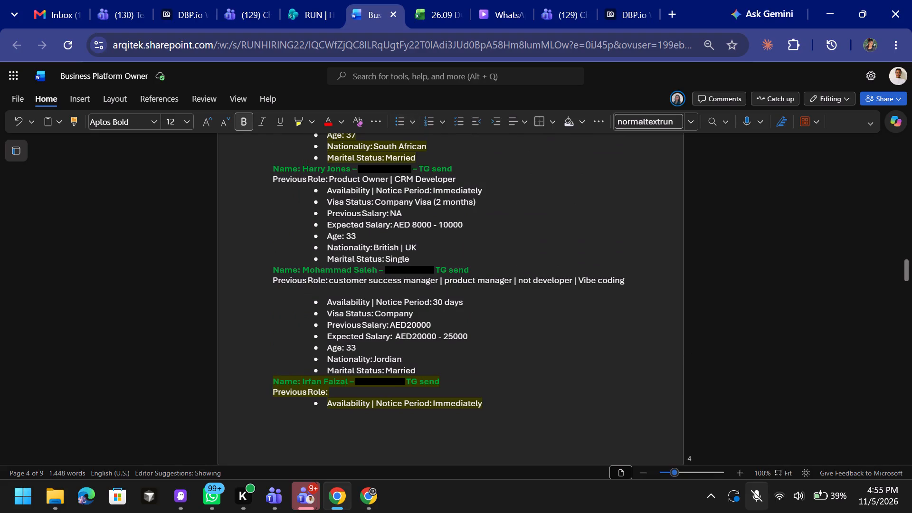
drag(269, 171, 403, 205)
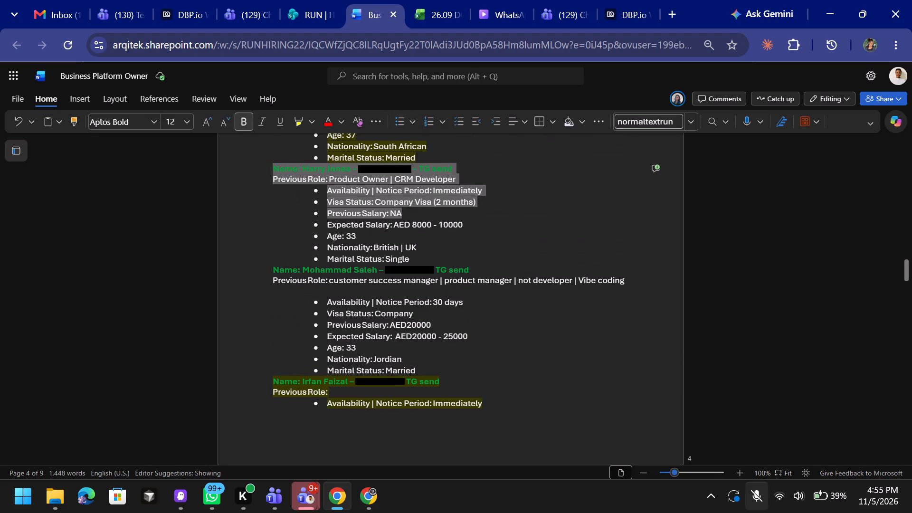
drag(403, 205, 411, 252)
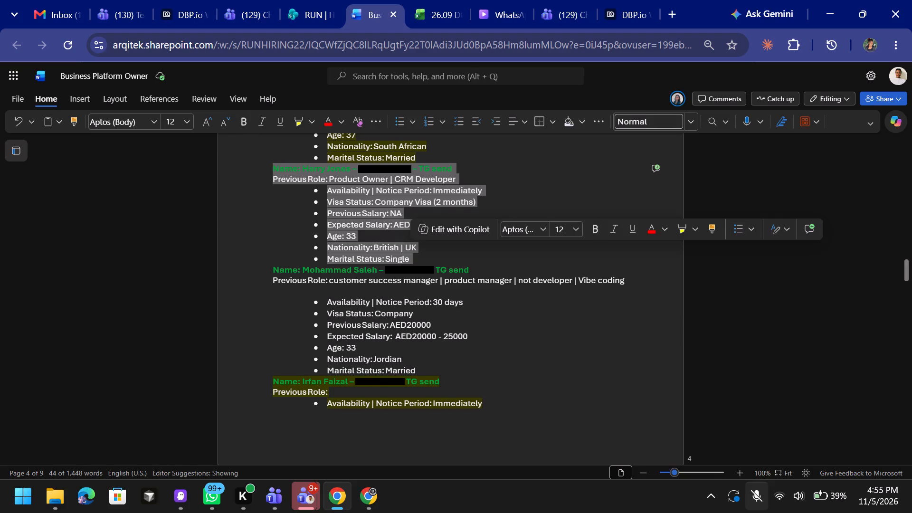
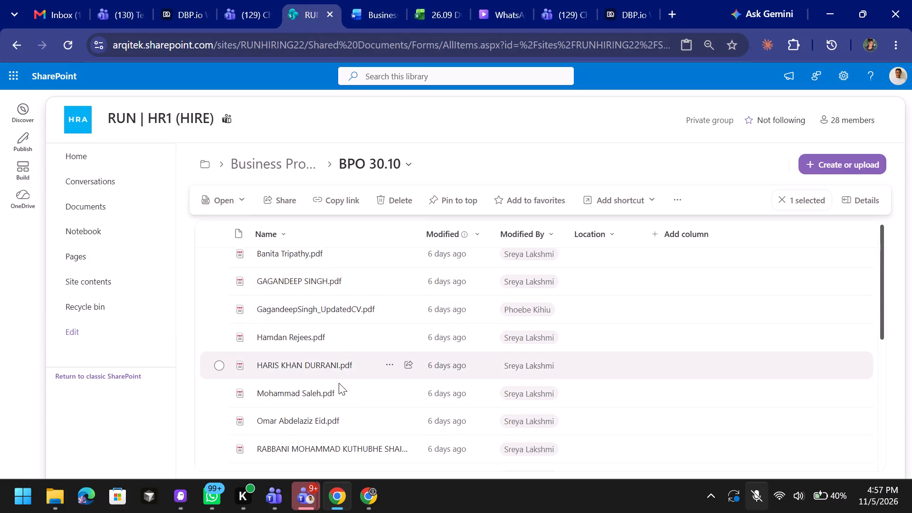
Look through the CV files in the BPO 30.10 folder for the candidates still needing to be processed.
scroll(339, 383, up, 1)
scroll(339, 383, down, 1)
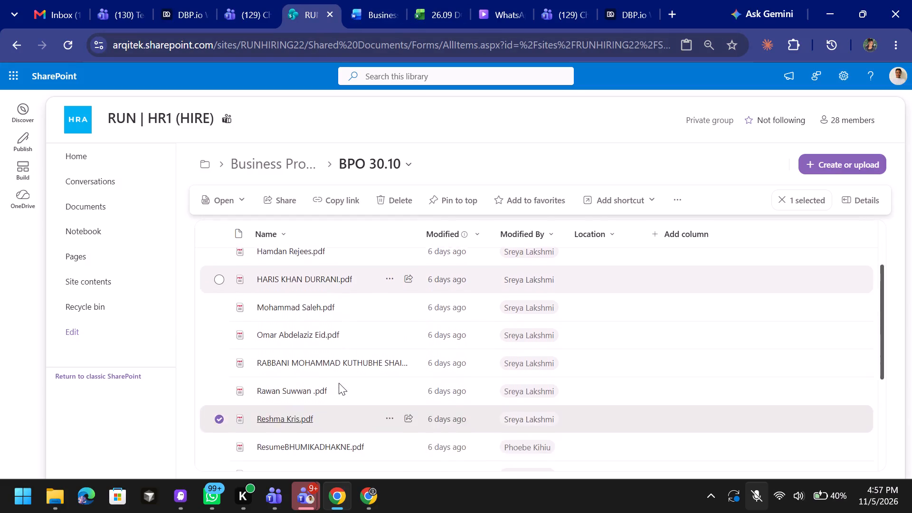
scroll(339, 383, down, 2)
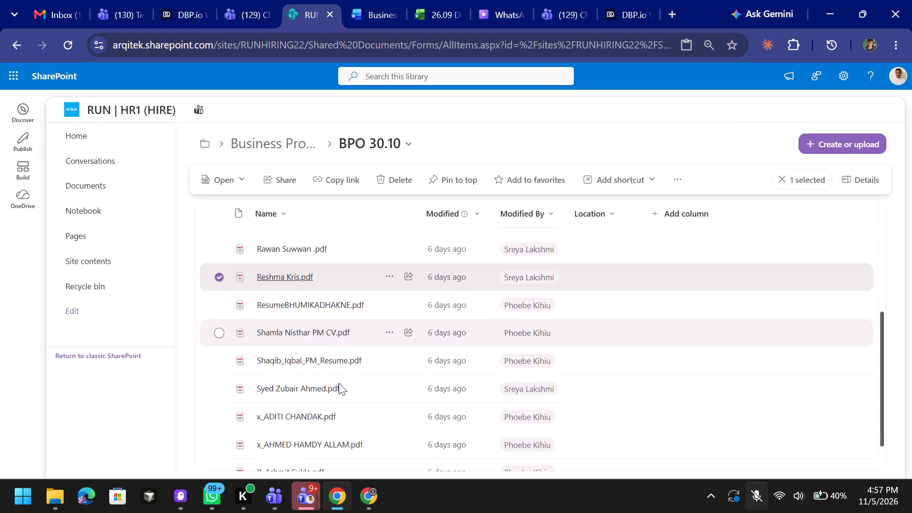
scroll(339, 383, up, 1)
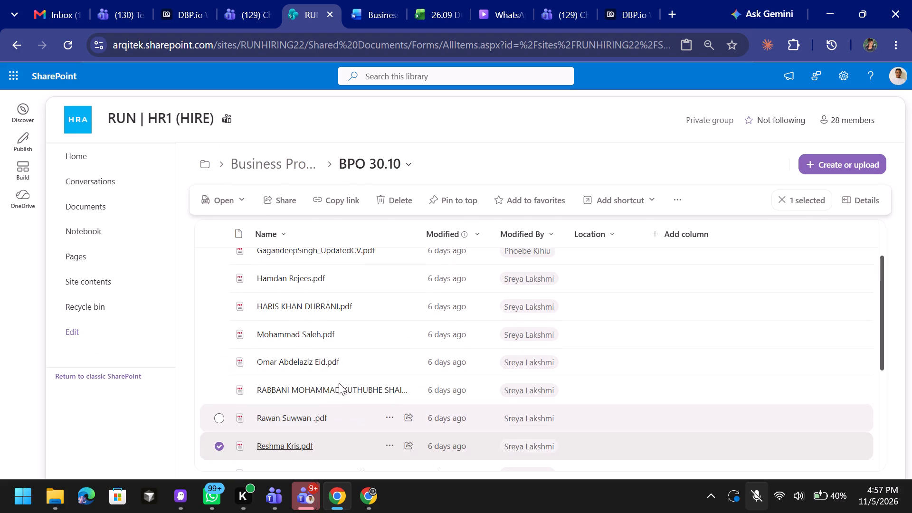
scroll(339, 383, up, 2)
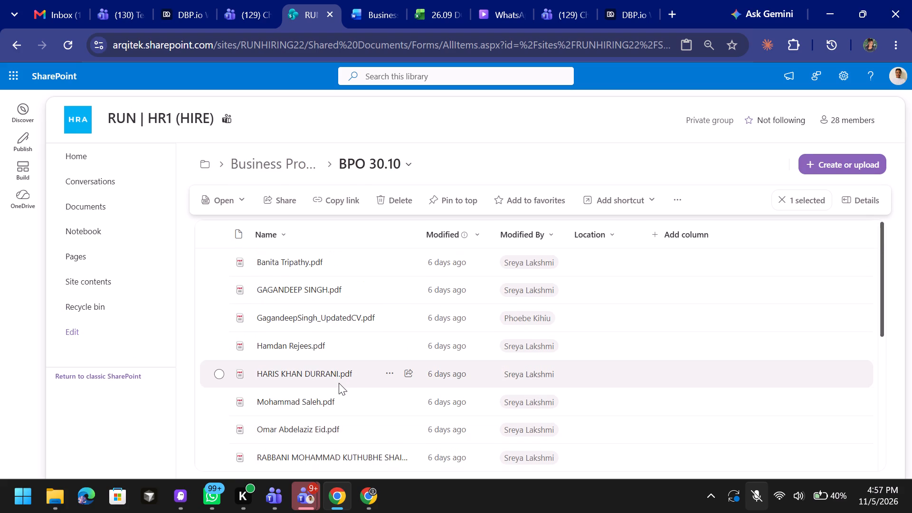
scroll(299, 391, down, 1)
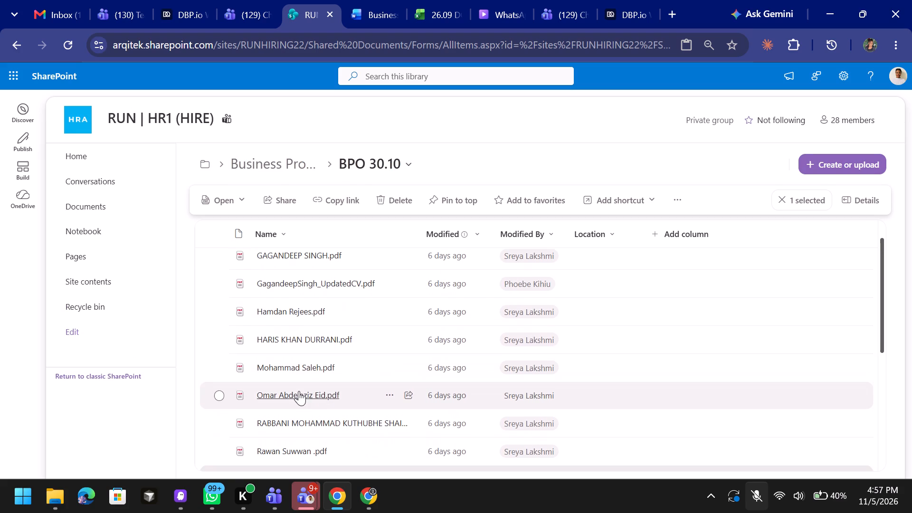
scroll(299, 391, down, 2)
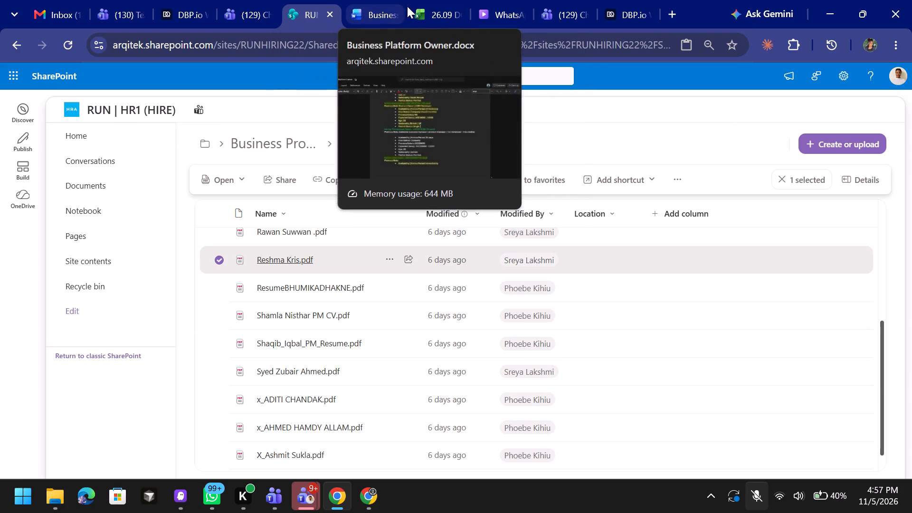
Check the candidate notes around the 29.10 entries in the Business Platform Owner document, and return to the BPO 30.10 folder.
click(447, 13)
click(370, 16)
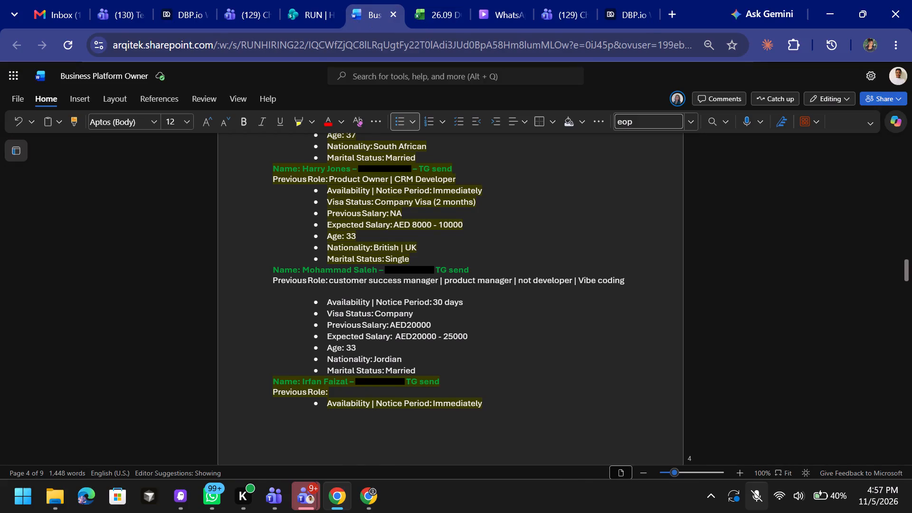
scroll(428, 291, up, 3)
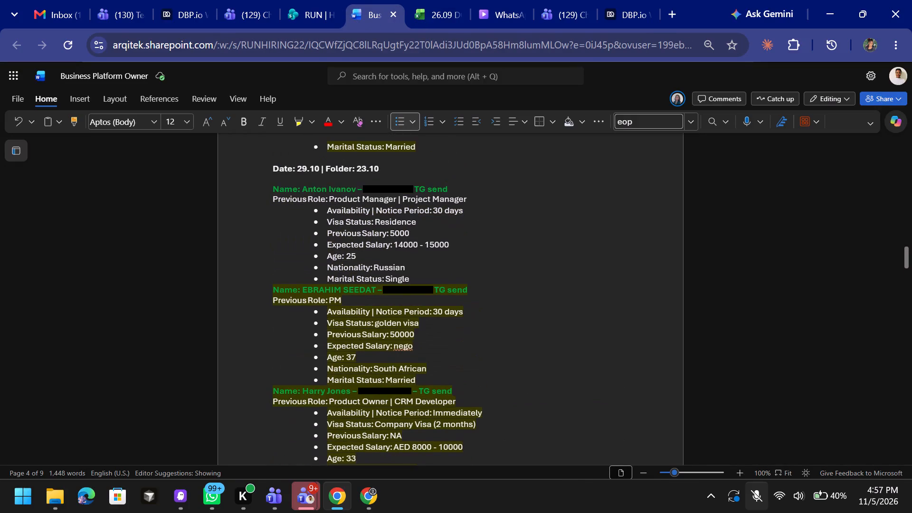
click(315, 9)
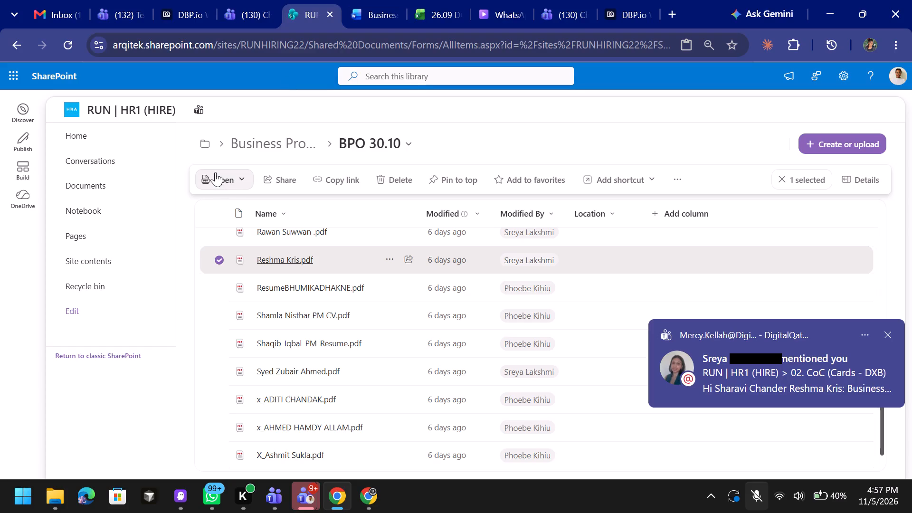
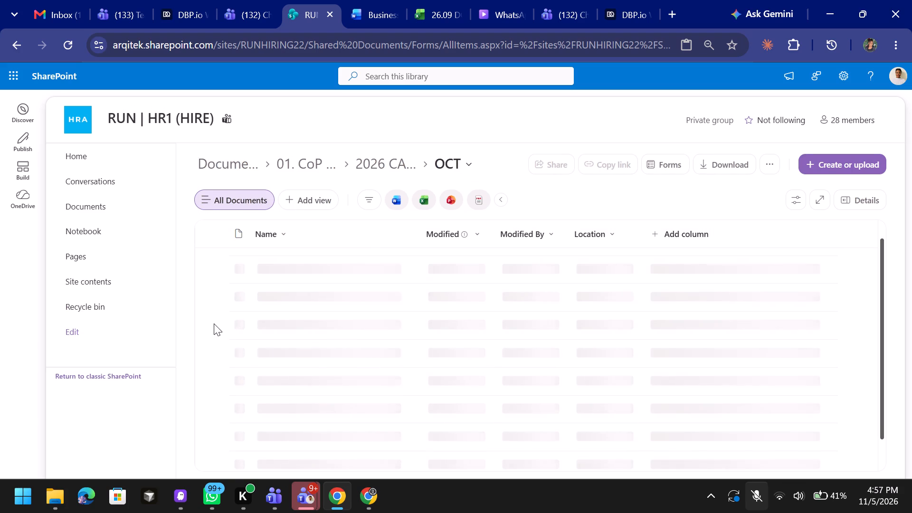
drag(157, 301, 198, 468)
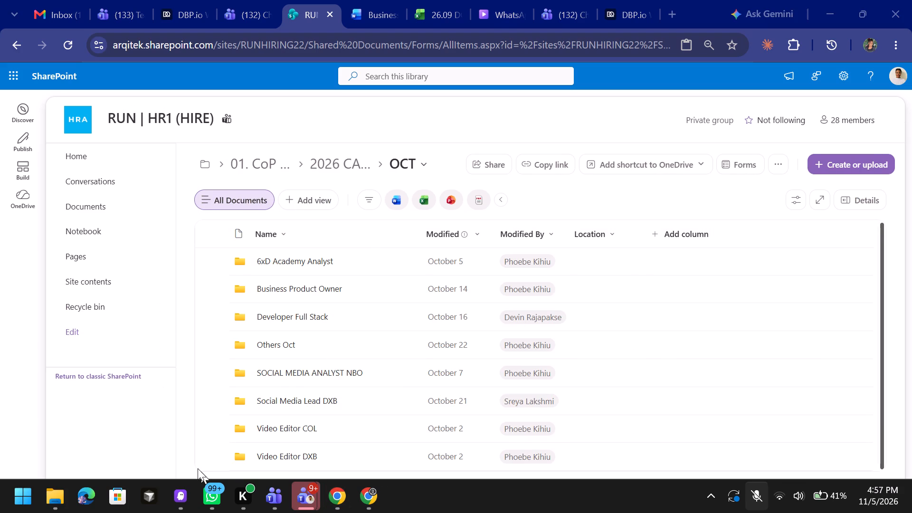
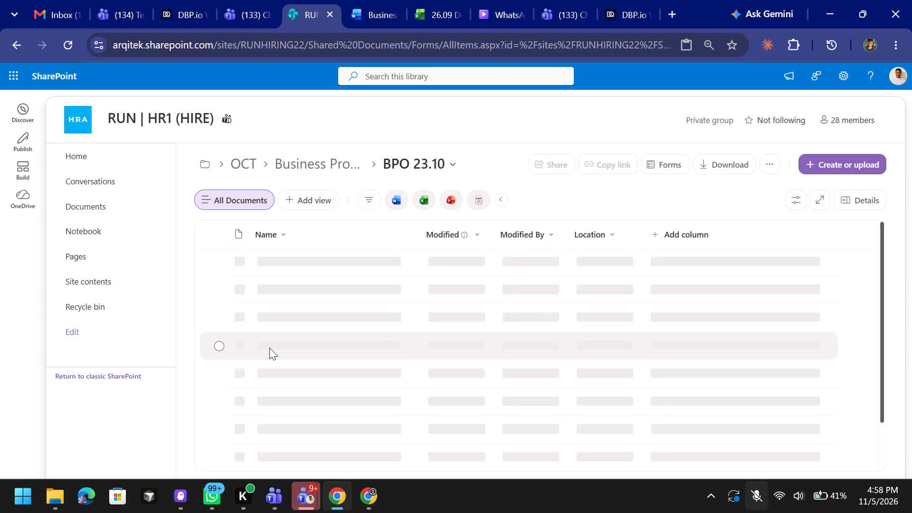
Open the candidate CV whose PDF file name includes "CV 2026" from the cv23.10 folder inside BPO 23.10.
double_click(271, 261)
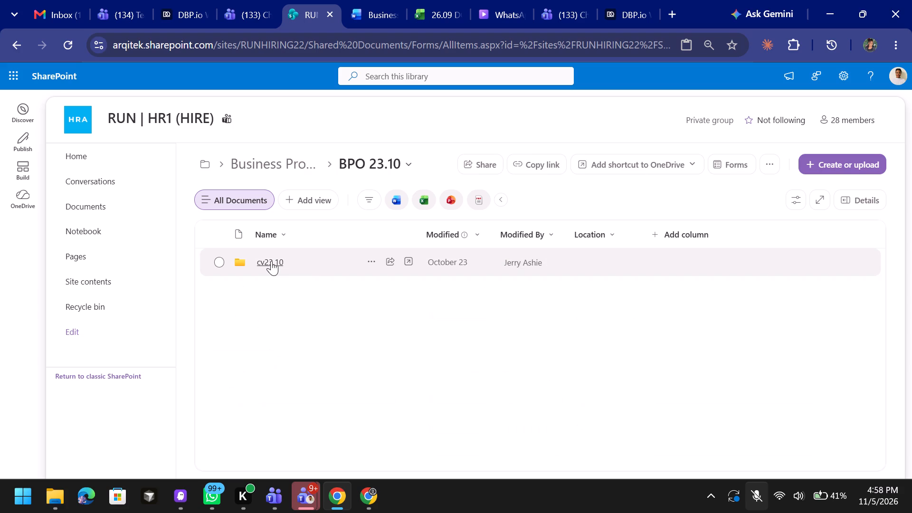
scroll(307, 359, down, 1)
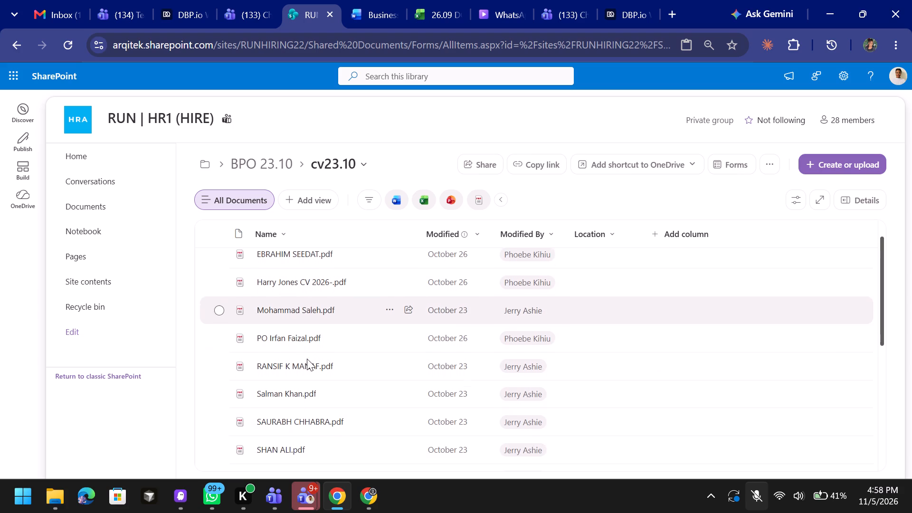
scroll(307, 359, down, 1)
scroll(307, 359, up, 1)
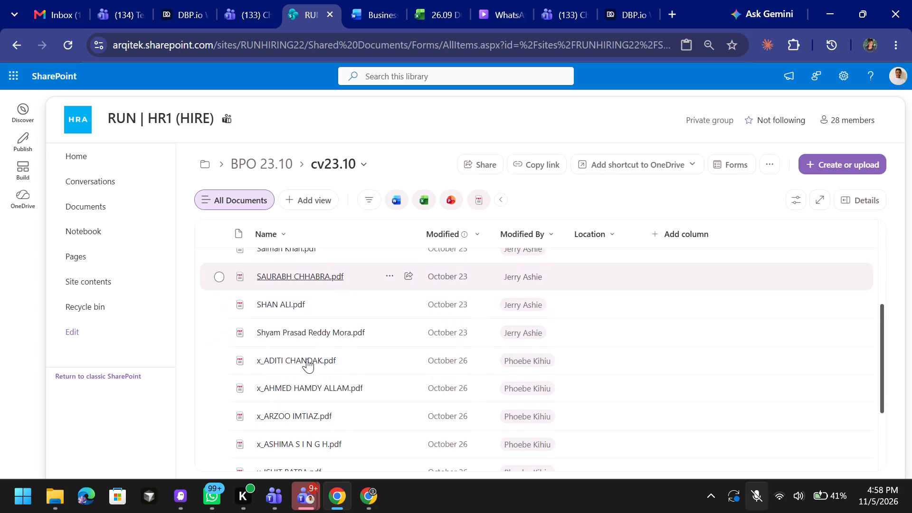
scroll(307, 359, up, 1)
double_click(280, 318)
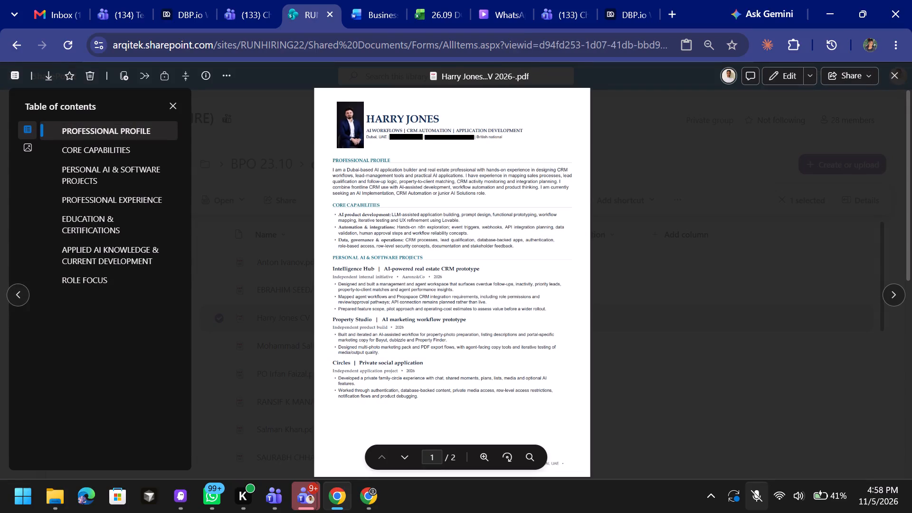
Copy all the text of the open candidate CV and clear the selection.
click(410, 191)
key(ctrl+a)
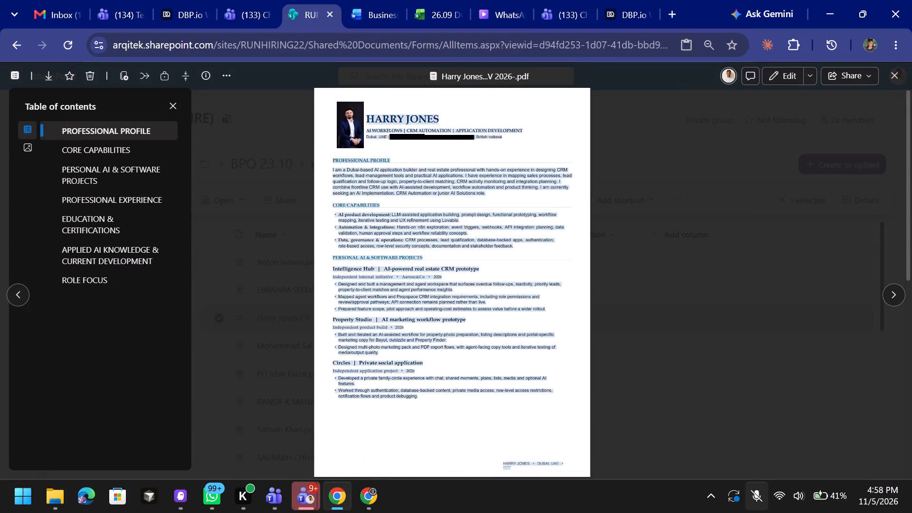
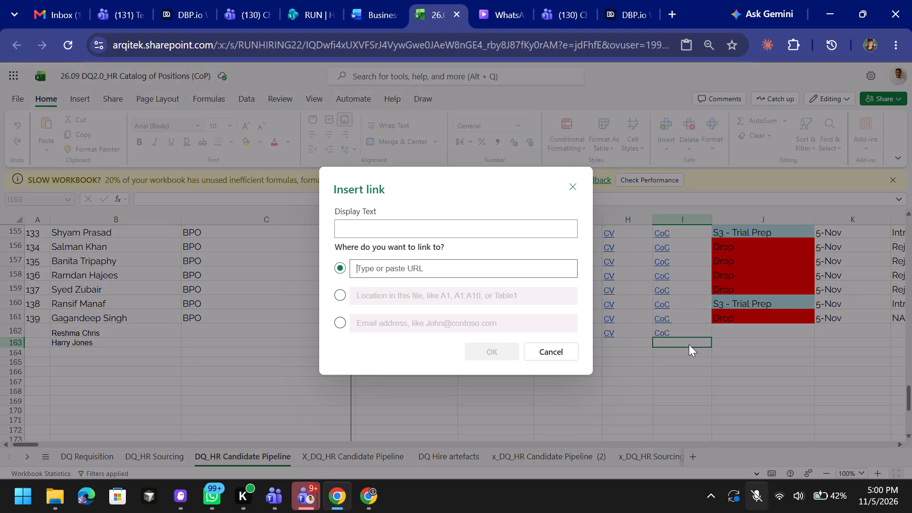
Insert the copied Teams message link in cell I163 of the candidate pipeline with the display text "CoC".
click(458, 266)
key(ctrl+b)
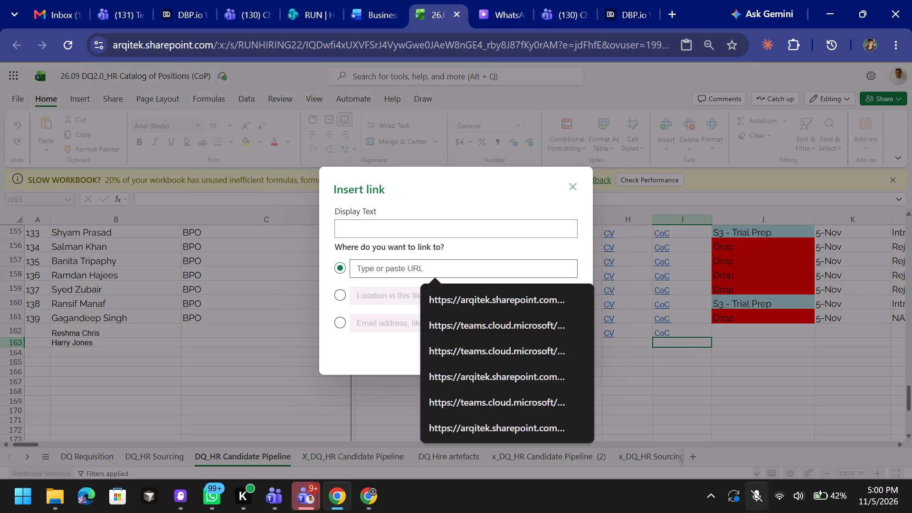
key(ctrl+v)
triple_click(427, 227)
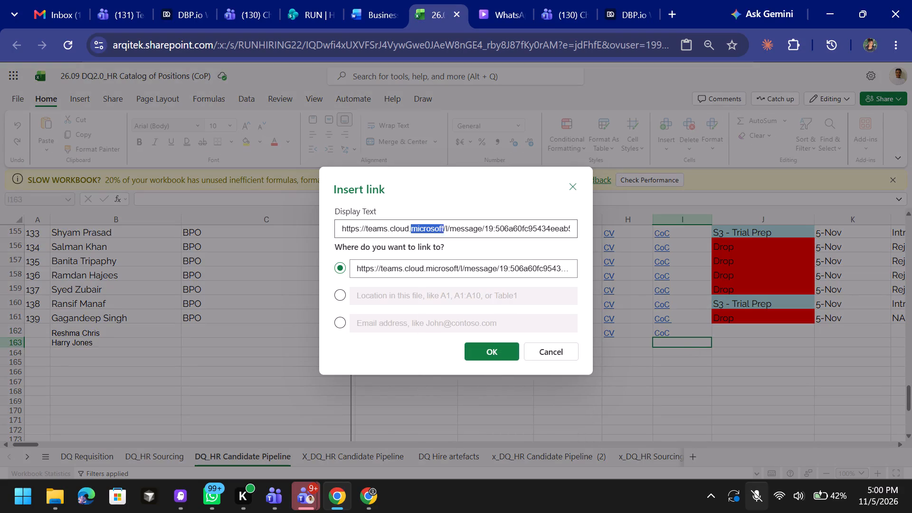
click(427, 227)
key(BackSpace)
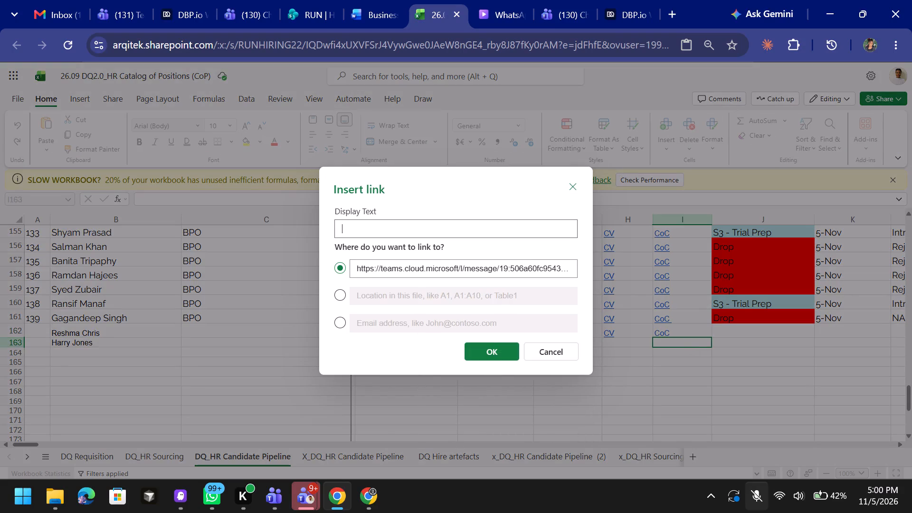
key(c)
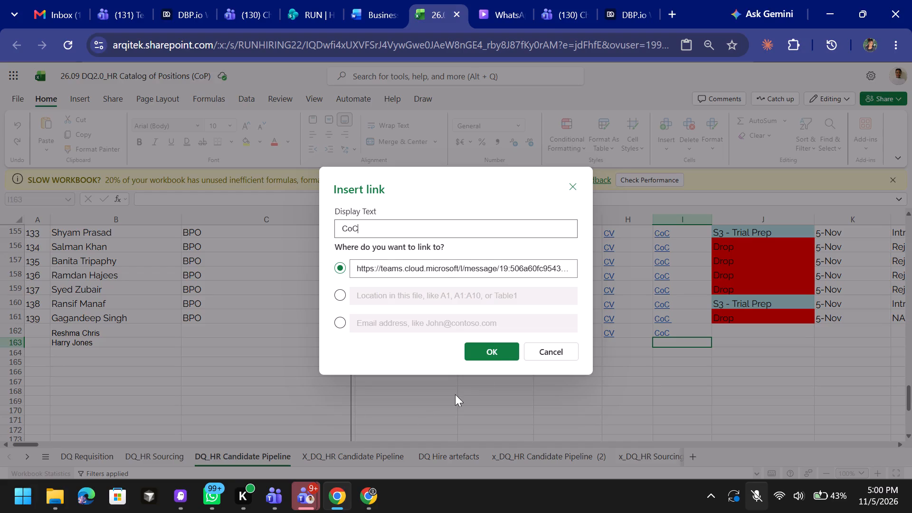
click(484, 348)
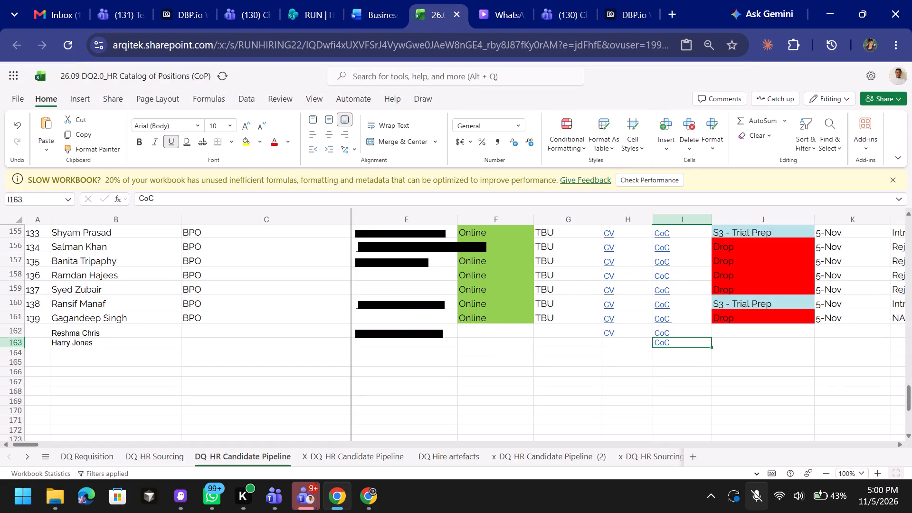
Copy the sharing link of the row 163 candidate's CV PDF and insert it in cell H163 with the display text "CV".
click(618, 341)
click(323, 11)
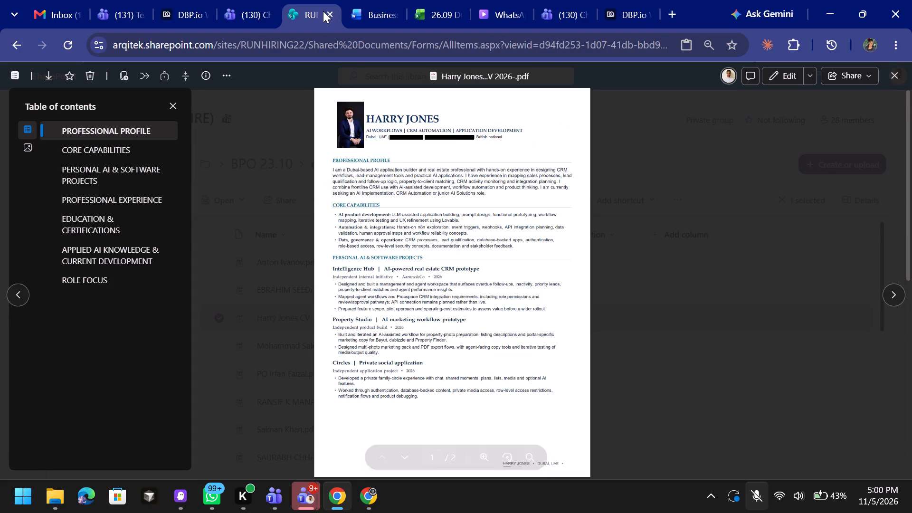
click(856, 69)
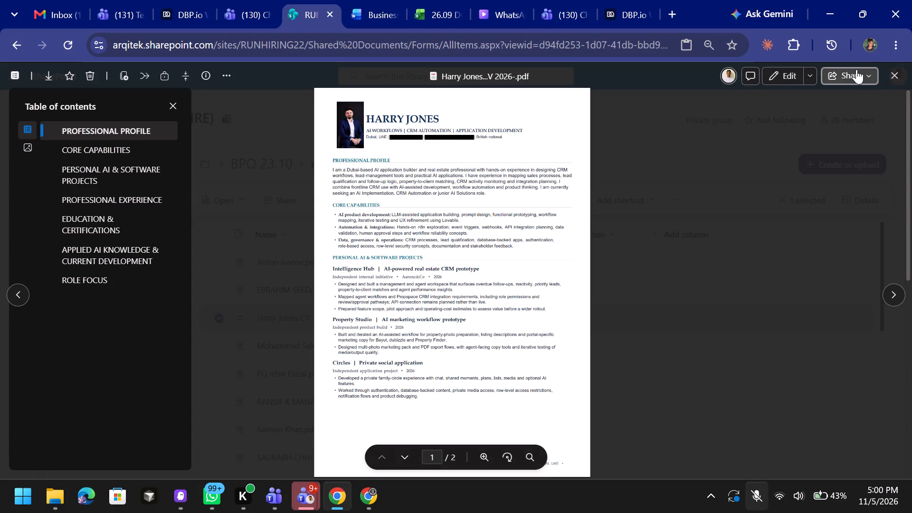
click(824, 126)
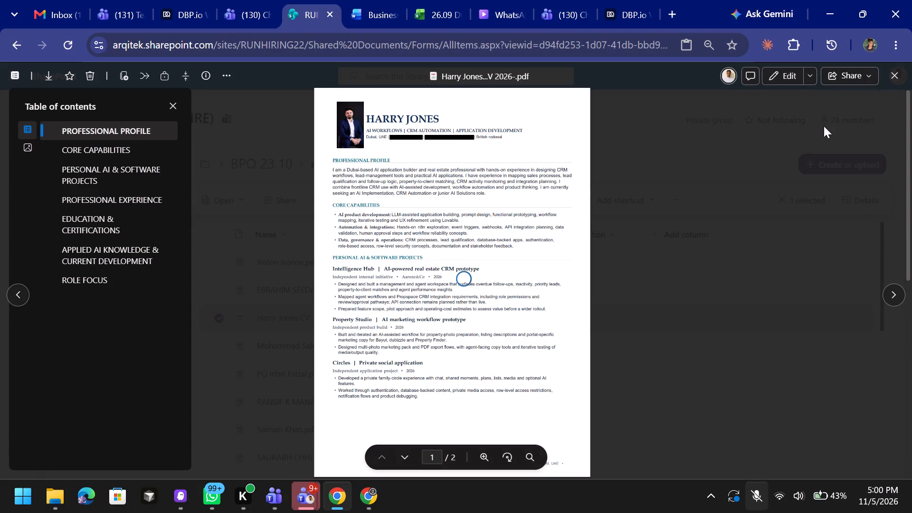
click(445, 9)
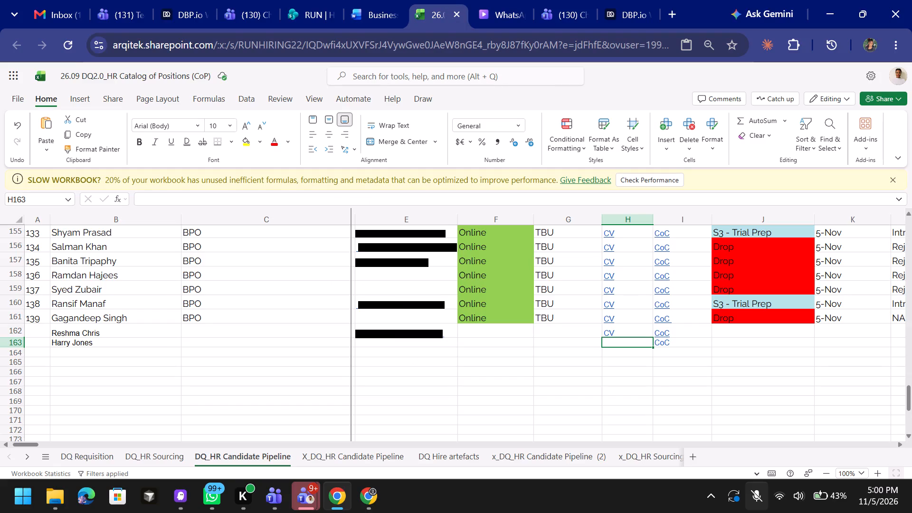
key(ctrl+k)
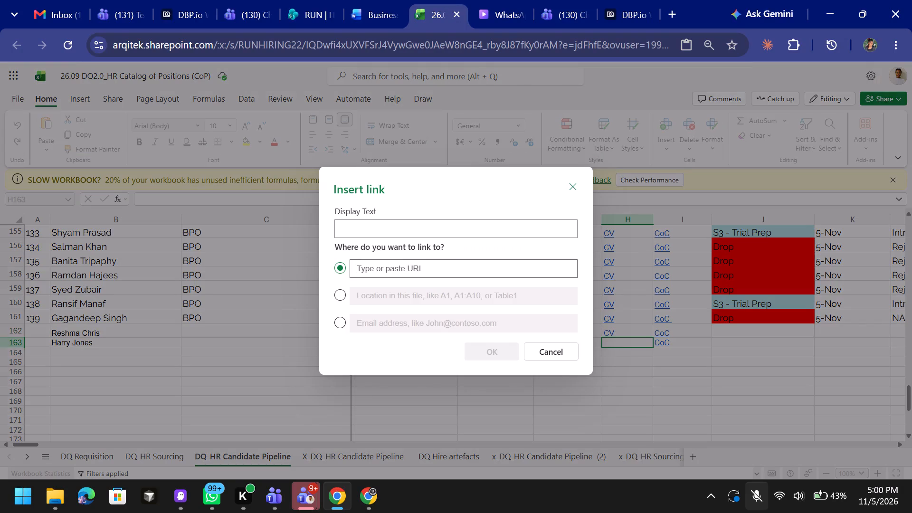
click(414, 266)
key(ctrl+v)
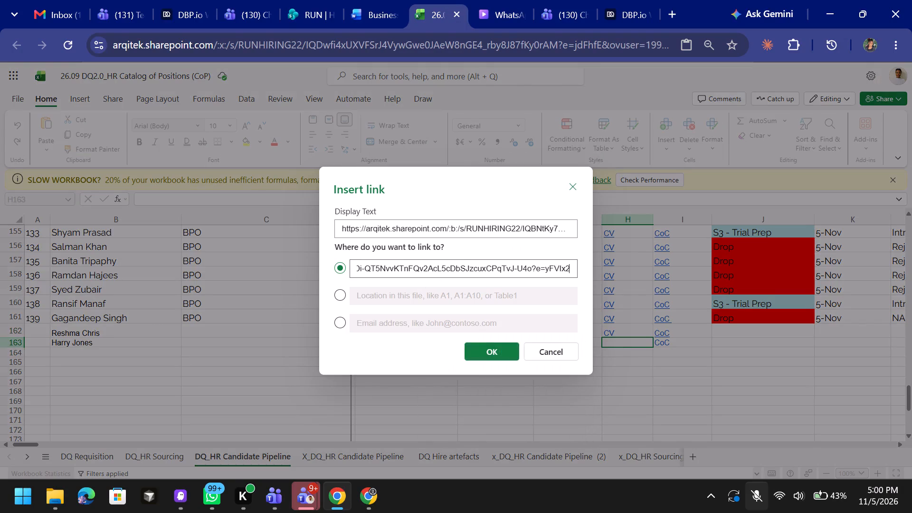
triple_click(386, 231)
key(BackSpace)
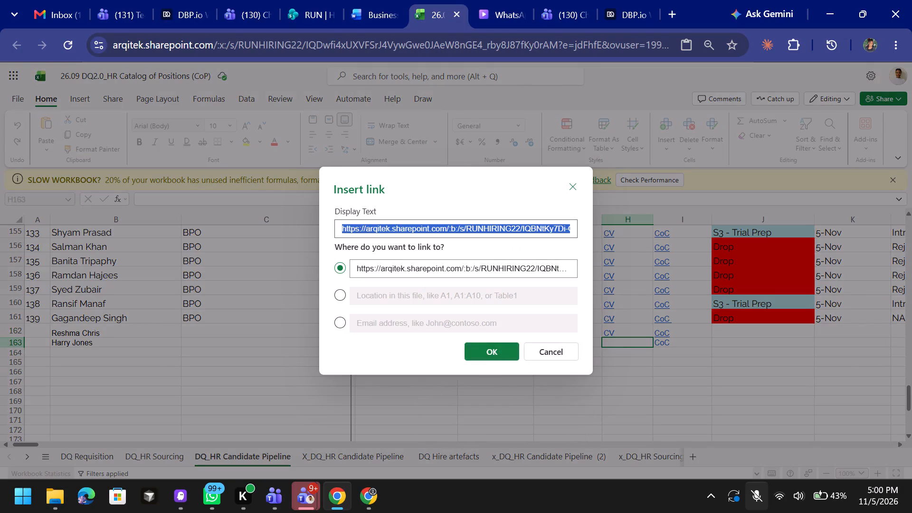
text(CV)
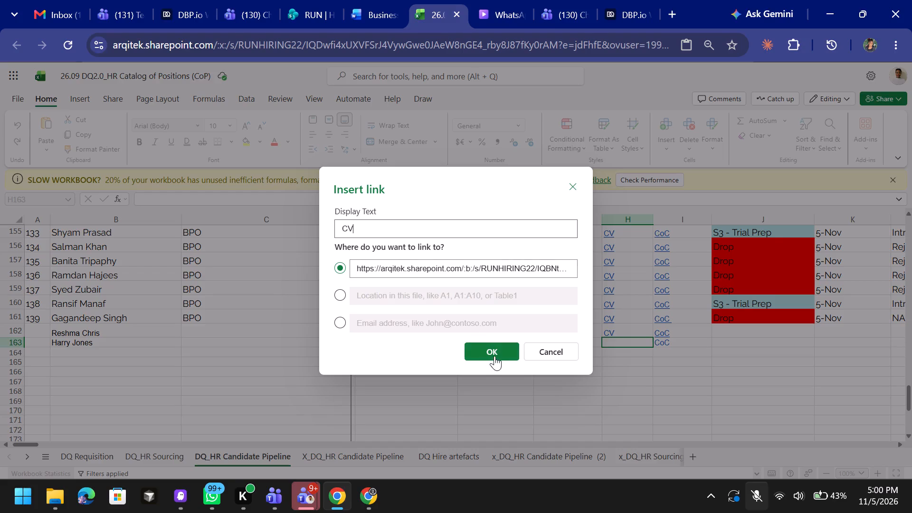
click(494, 356)
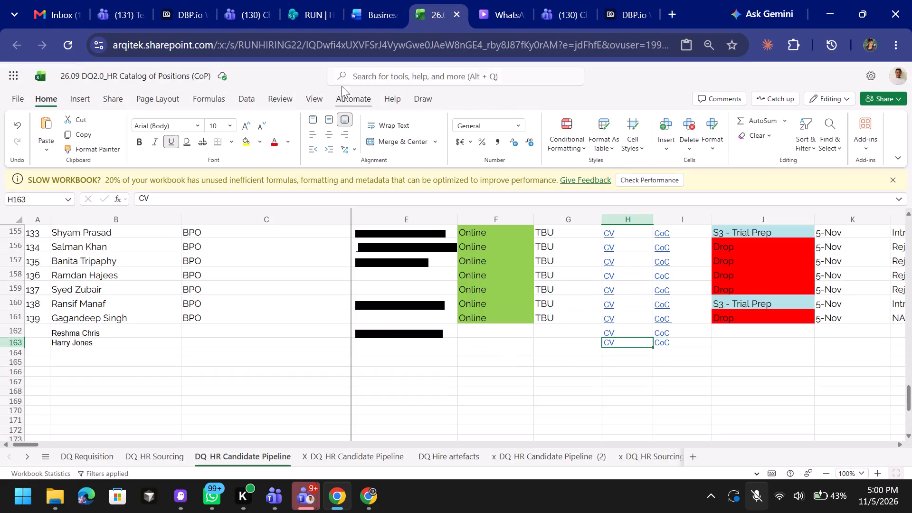
Select the candidate's e-mail address in the header of the CV PDF for copying.
click(316, 8)
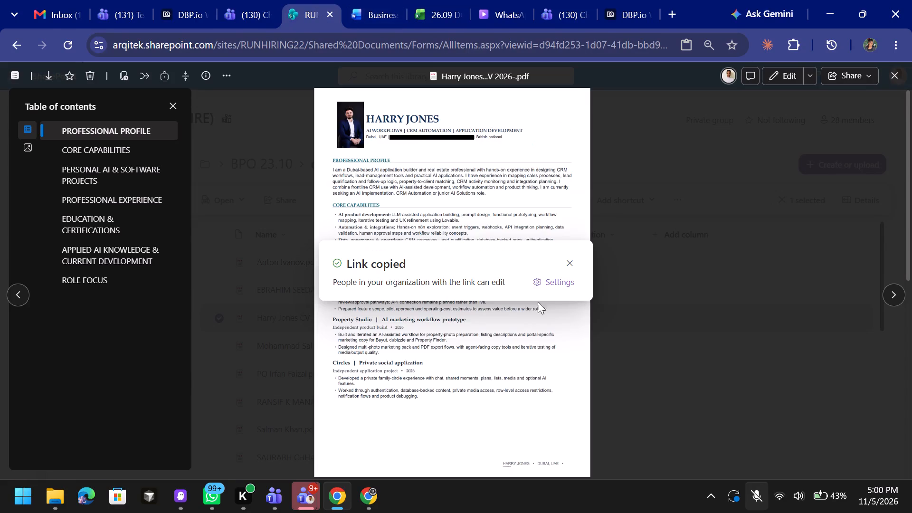
click(574, 256)
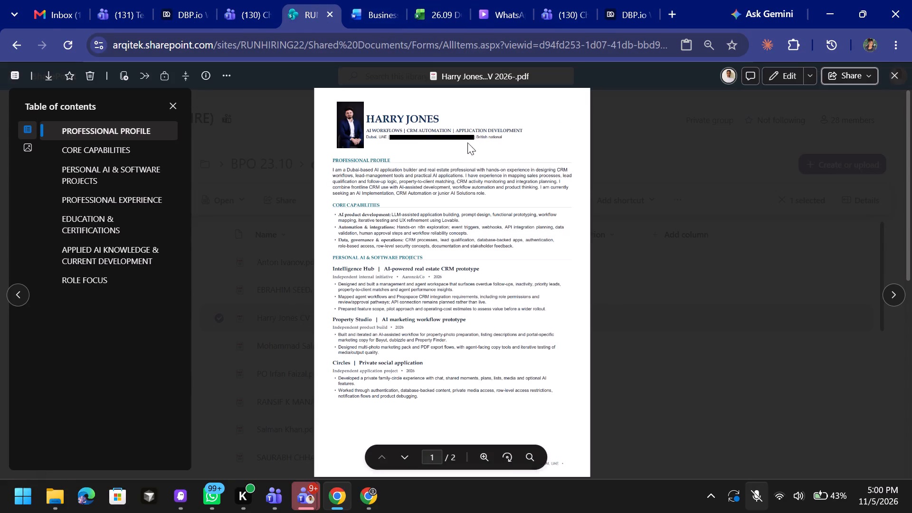
drag(475, 135, 457, 133)
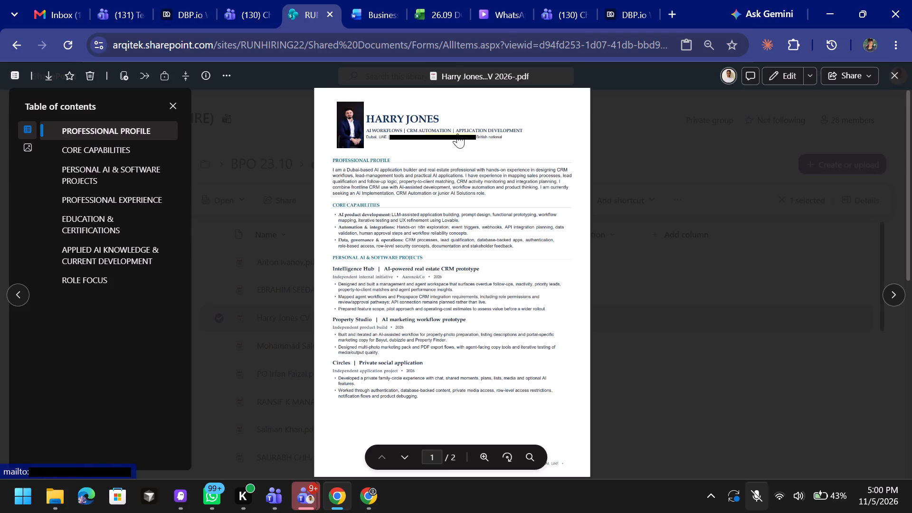
drag(457, 133, 420, 132)
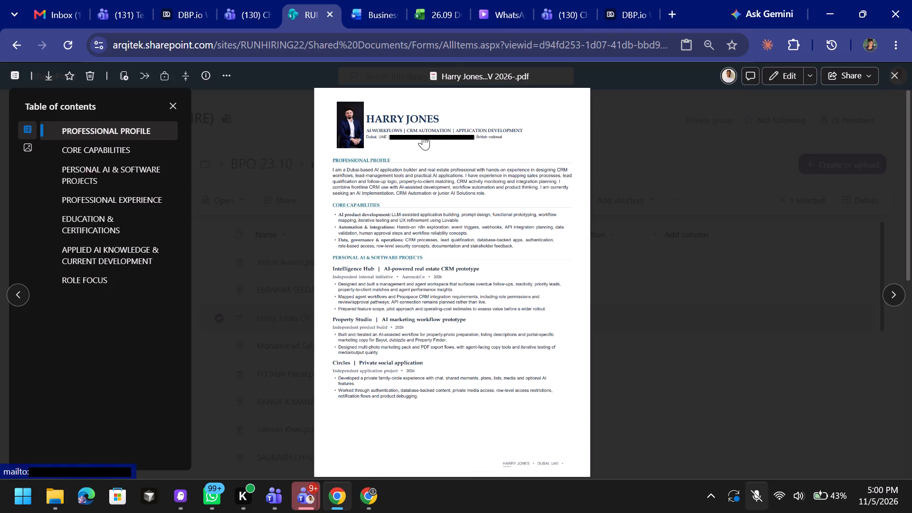
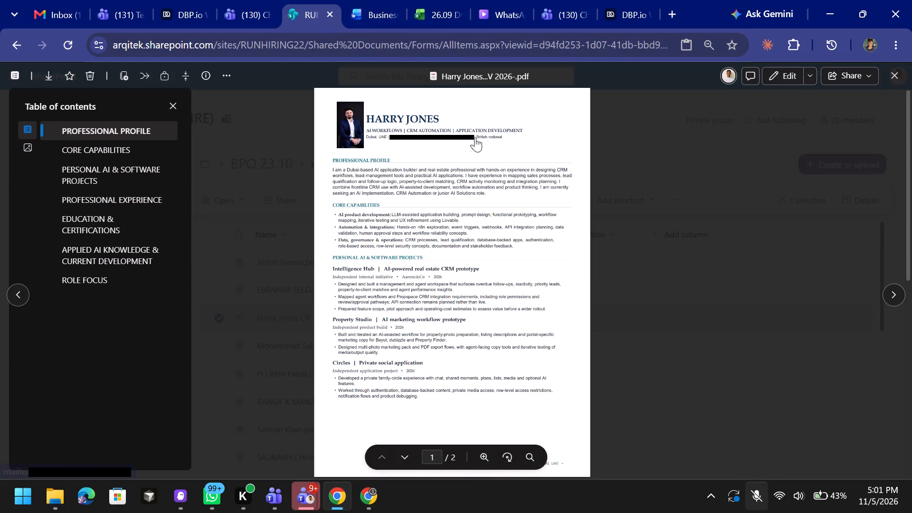
Copy the candidate's e-mail address from the CV header and paste it into cell E163 of the DQ_HR Candidate Pipeline sheet.
drag(475, 137, 418, 134)
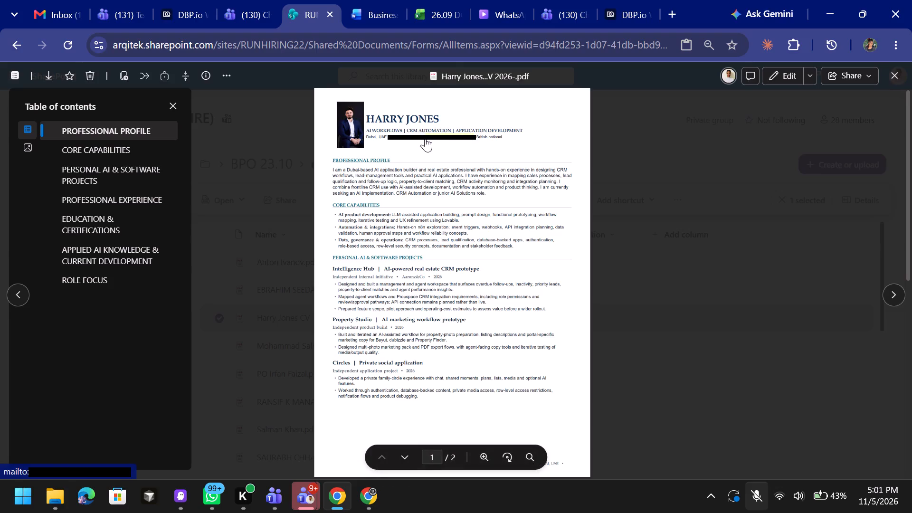
right_click(447, 137)
drag(481, 133, 433, 131)
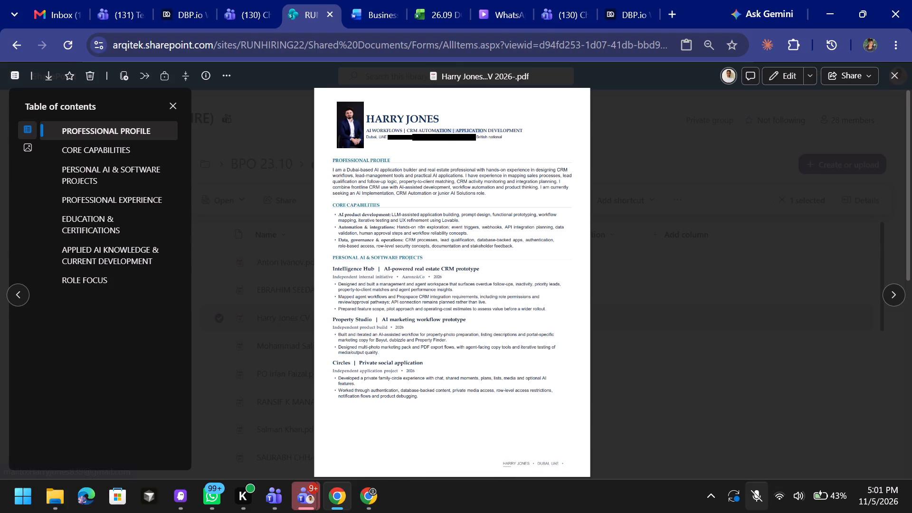
drag(433, 131, 428, 136)
drag(434, 149, 427, 142)
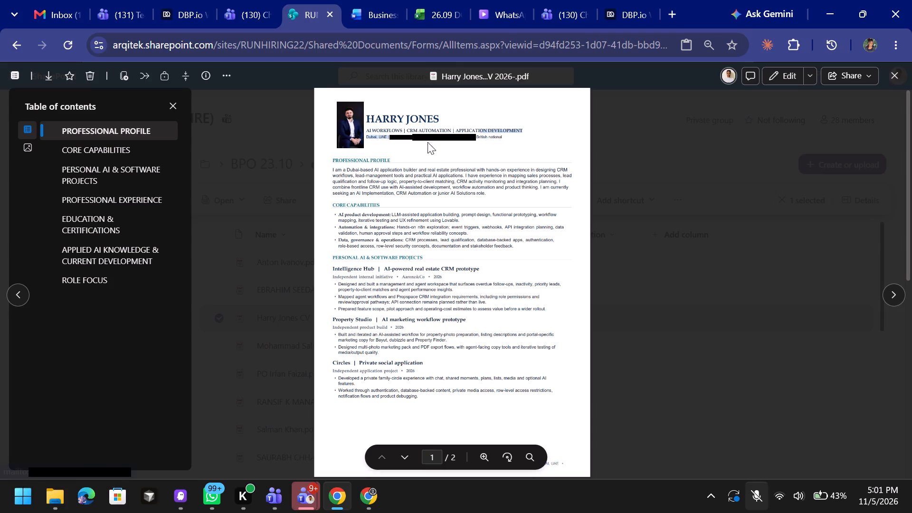
drag(427, 142, 418, 152)
click(418, 152)
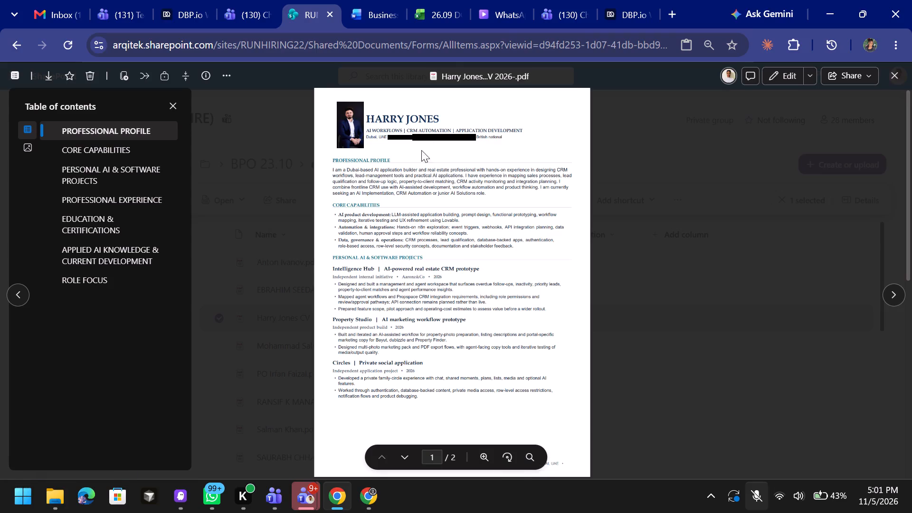
drag(420, 138, 426, 138)
drag(426, 138, 474, 140)
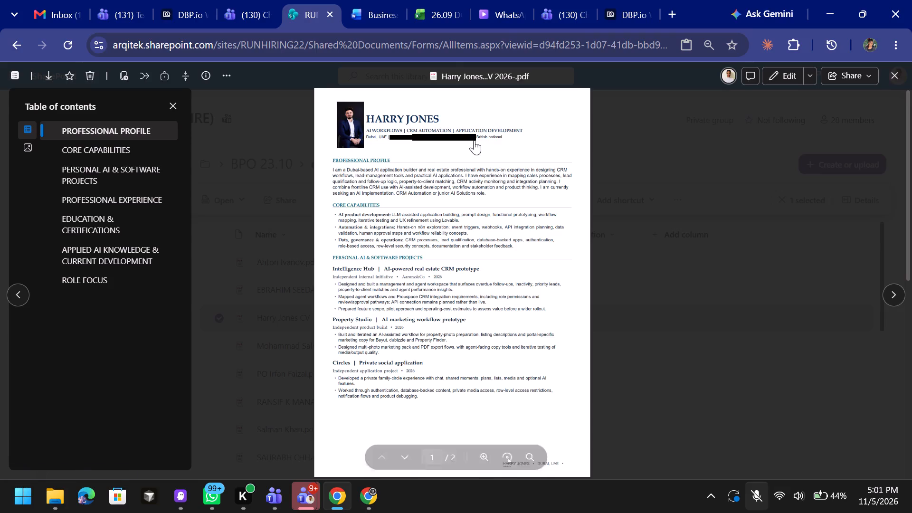
click(433, 115)
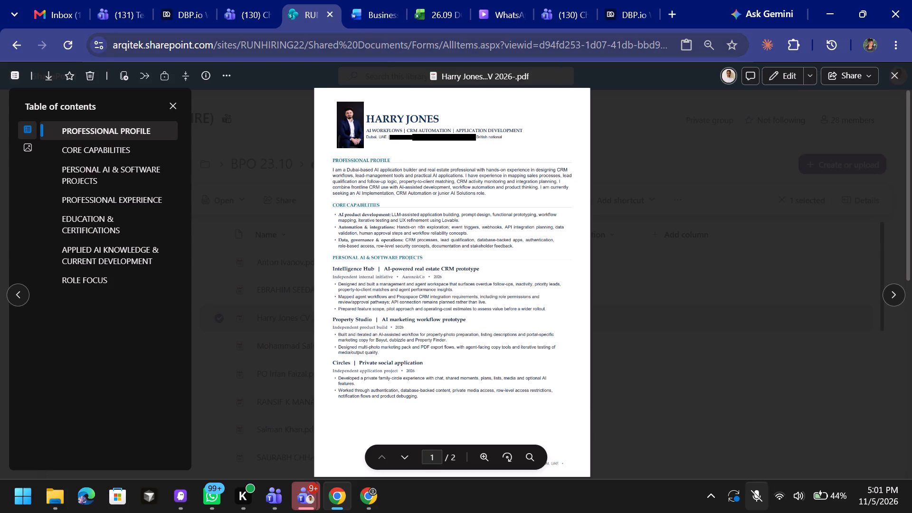
click(443, 23)
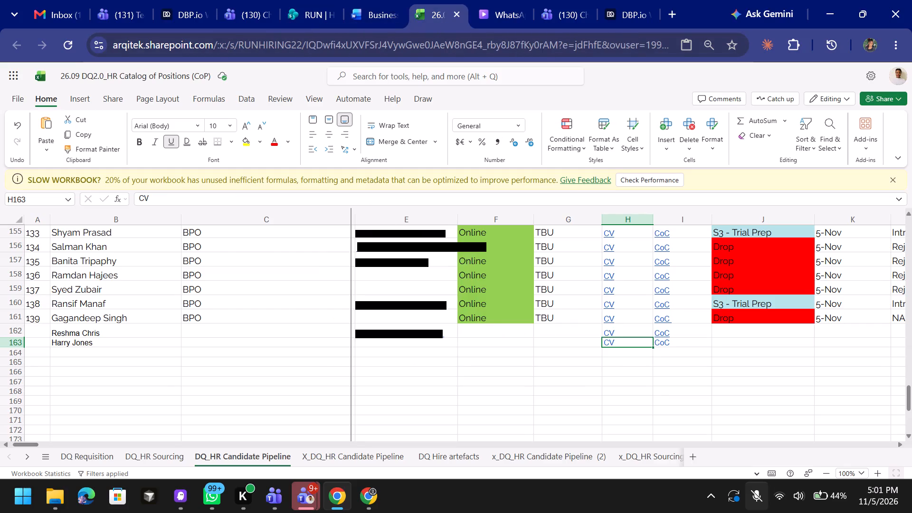
click(425, 345)
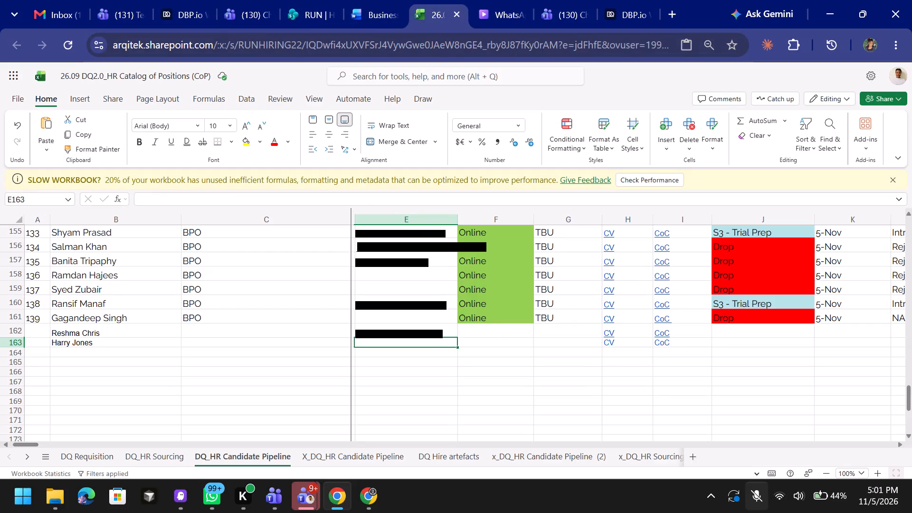
key(ctrl+v)
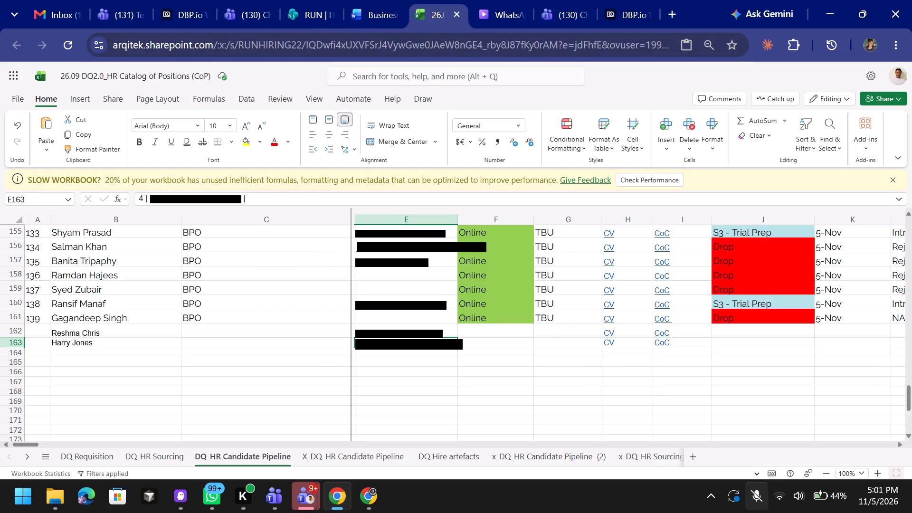
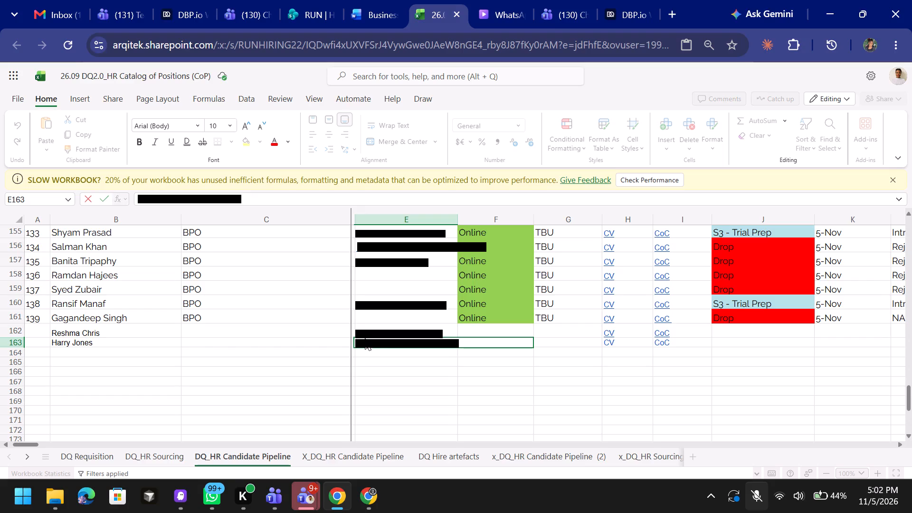
Delete the stray characters at the start of the e-mail entry in cell E163.
click(367, 341)
key(BackSpace)
key(BackSpace)
key(BackSpace)
key(BackSpace)
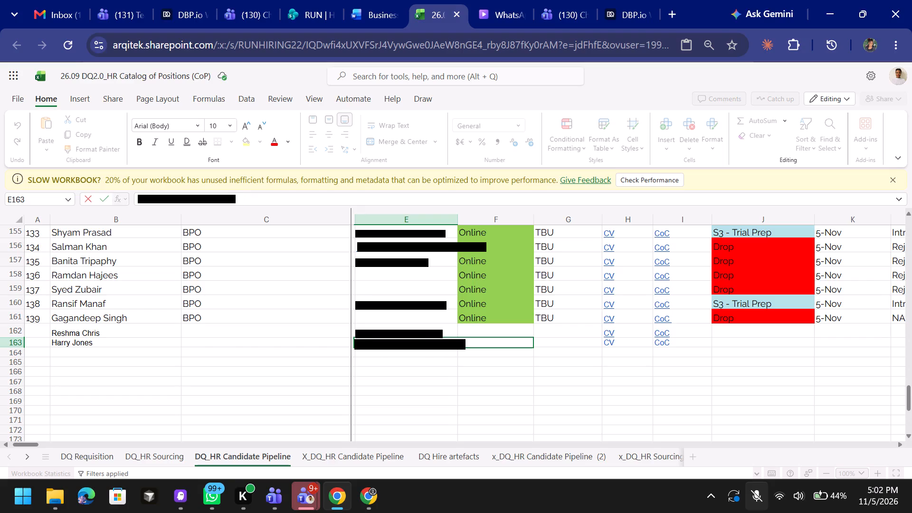
key(BackSpace)
click(312, 377)
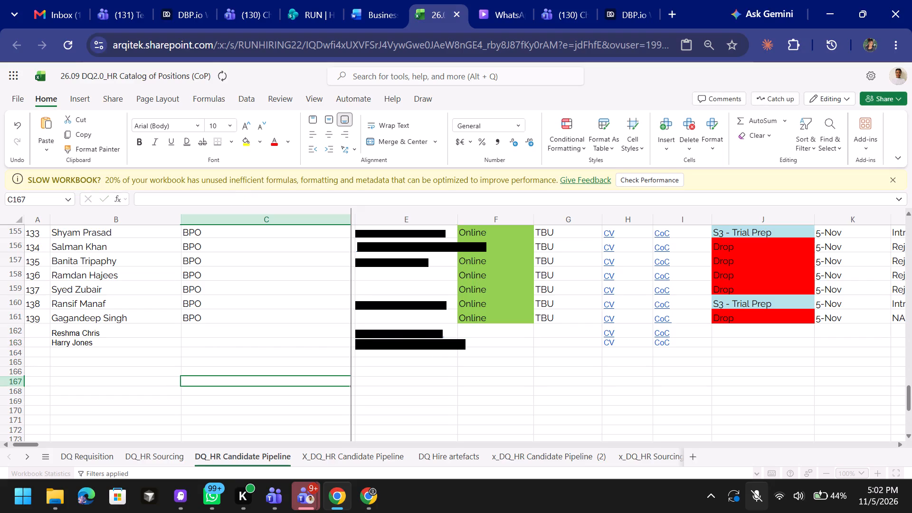
Copy the serial-number formula from cell A161 into cells A162 and A163 for the two new candidates.
drag(43, 316, 46, 320)
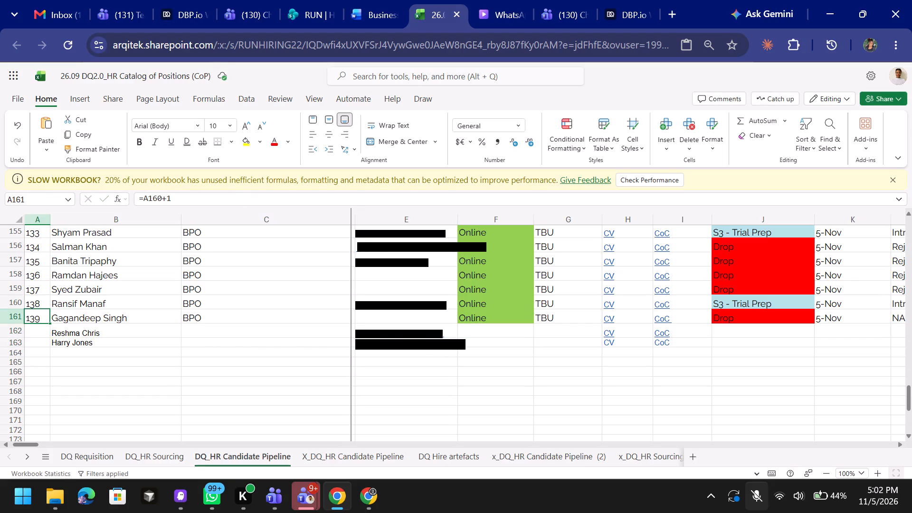
drag(46, 320, 48, 323)
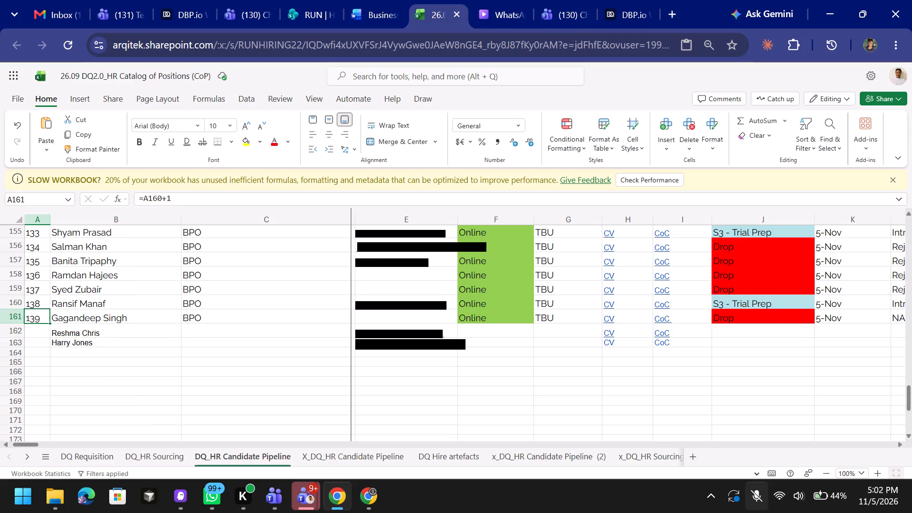
drag(48, 323, 49, 342)
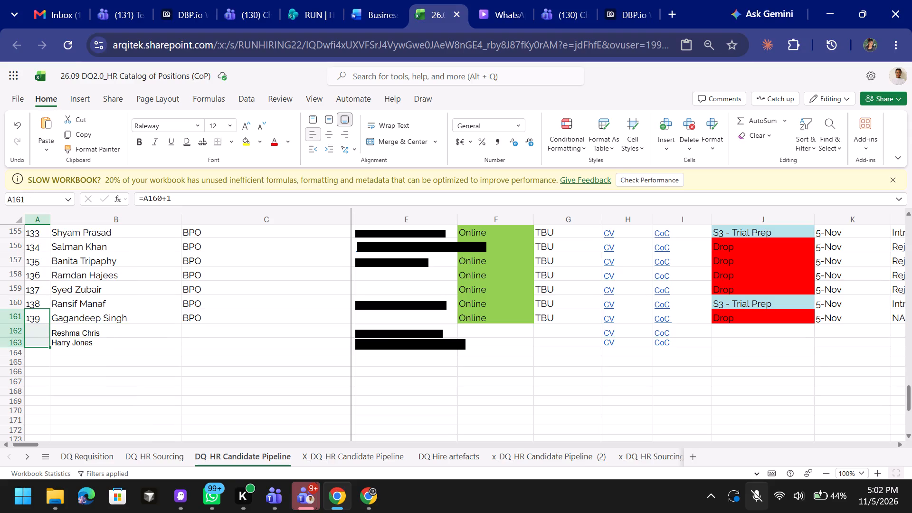
click(41, 318)
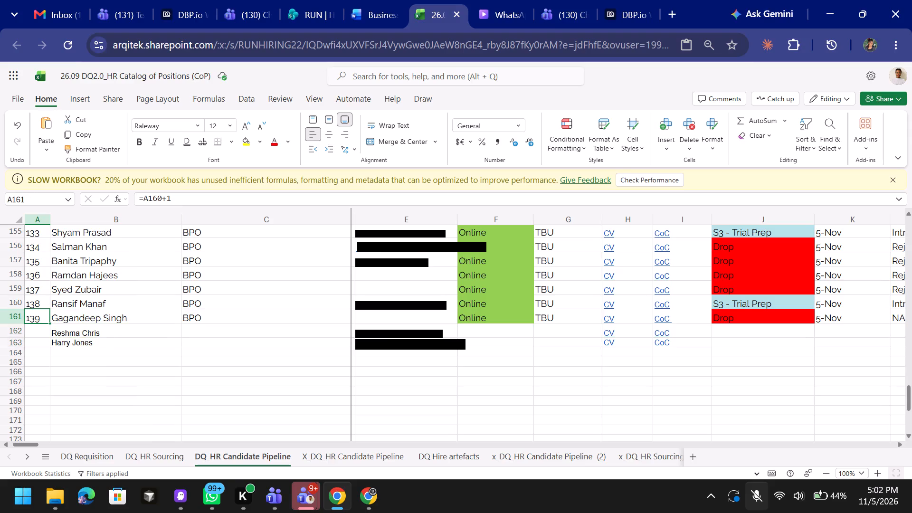
key(ctrl+c)
drag(34, 329, 38, 340)
key(ctrl+v)
Select the empty position cell C162 in the first new candidate's row.
click(198, 327)
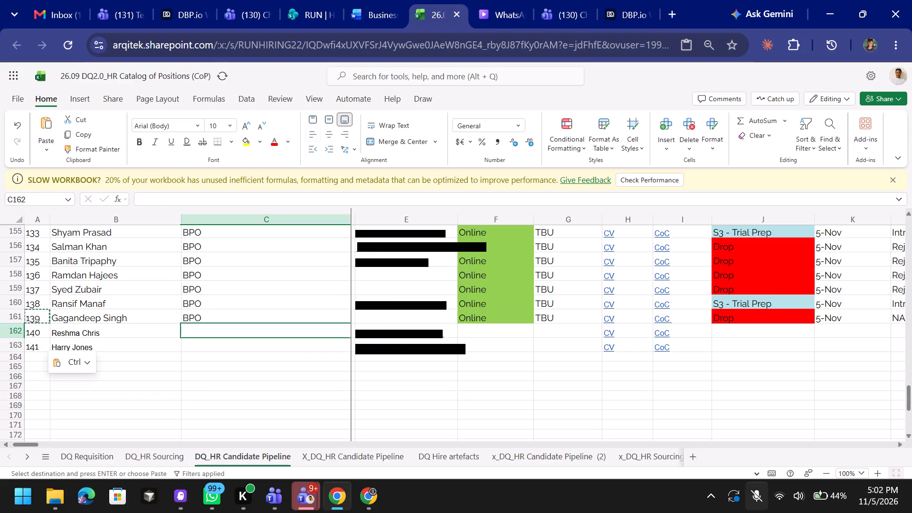
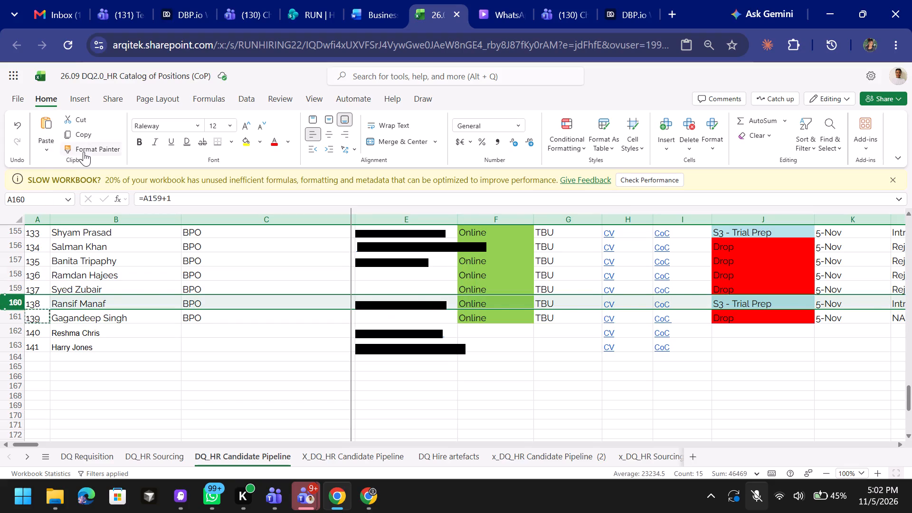
Copy row 160's formatting onto rows 161 to 163 with Format Painter.
click(86, 151)
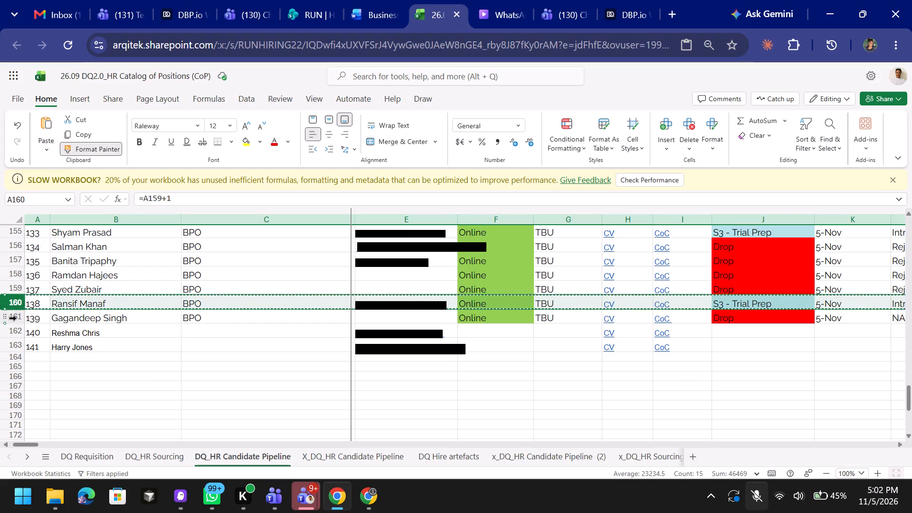
drag(14, 318, 12, 341)
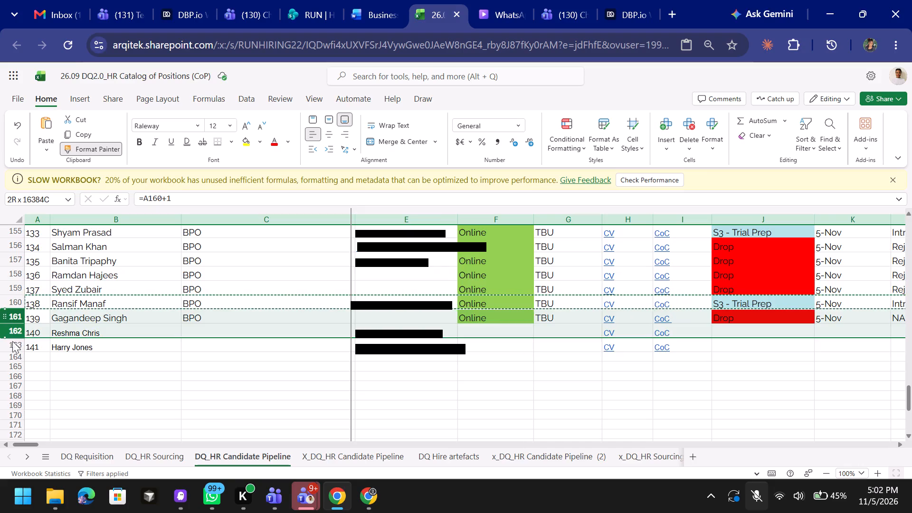
drag(12, 341, 8, 319)
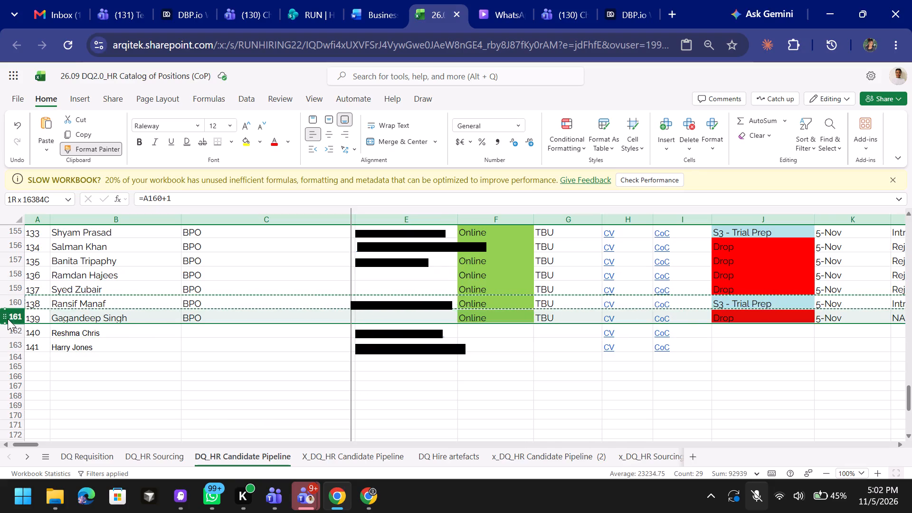
drag(8, 319, 7, 341)
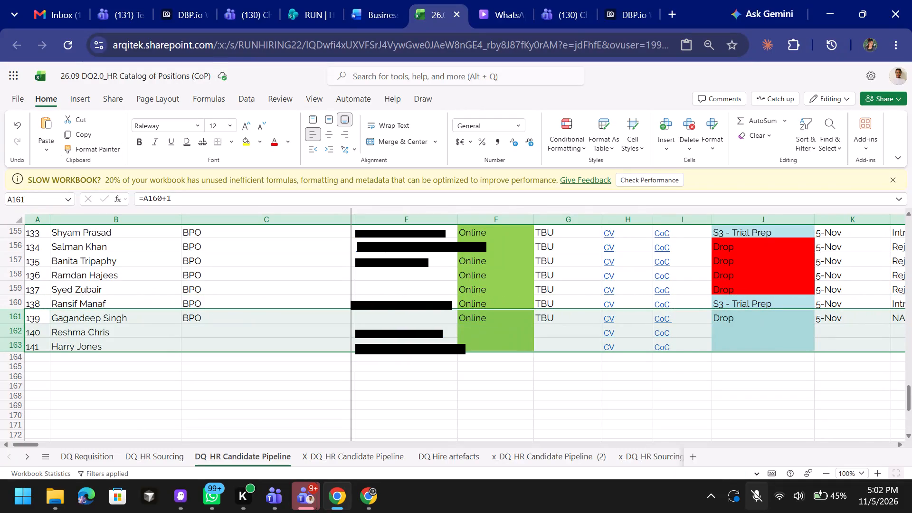
Copy the red Drop status from cell J159 into cell J161.
click(741, 294)
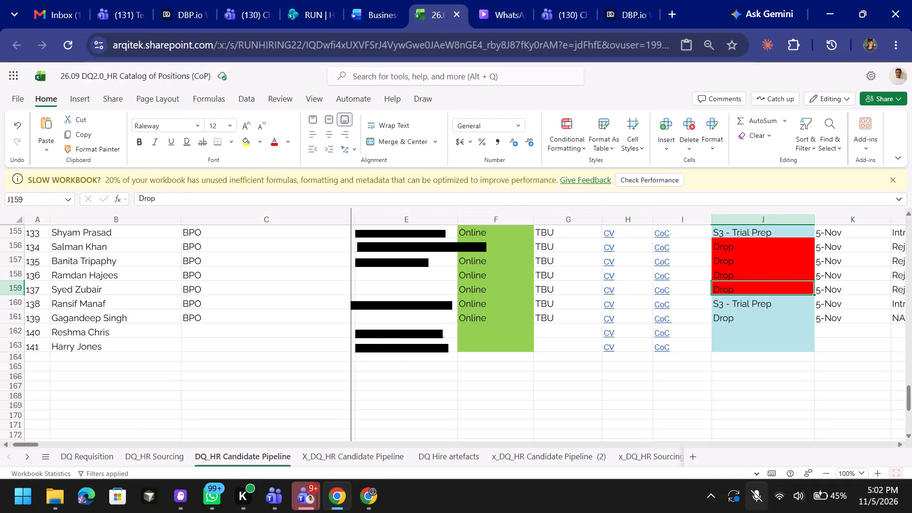
key(ctrl+c)
click(760, 315)
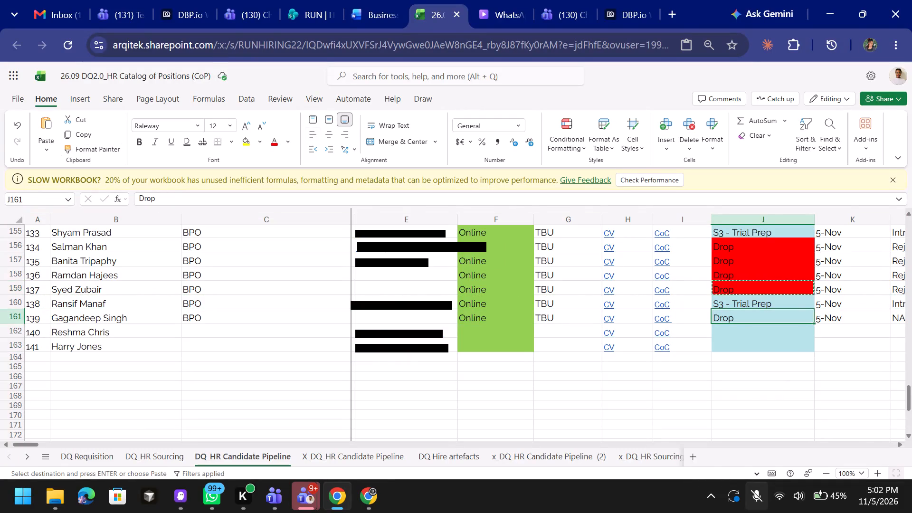
key(ctrl+v)
Fill the TBU entries from cells M161 and N161 down into row 162.
scroll(776, 372, left, 1)
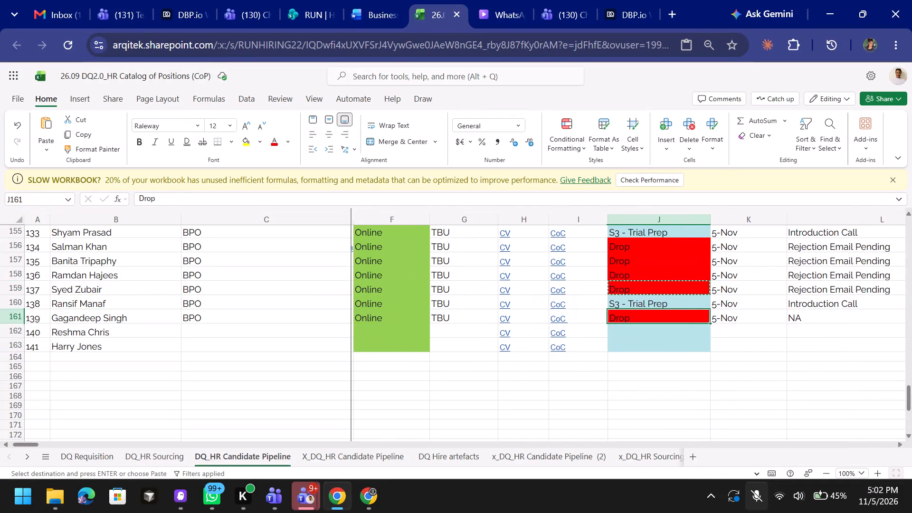
scroll(776, 372, left, 1)
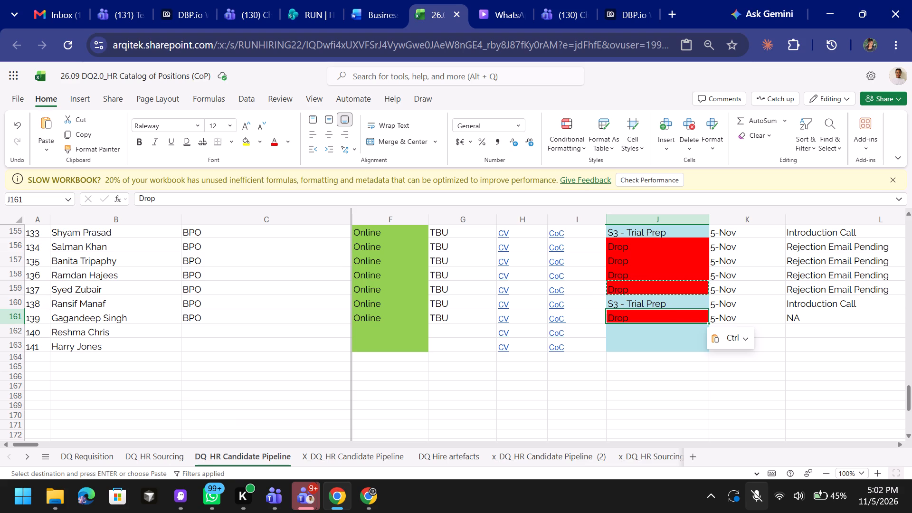
scroll(776, 372, left, 2)
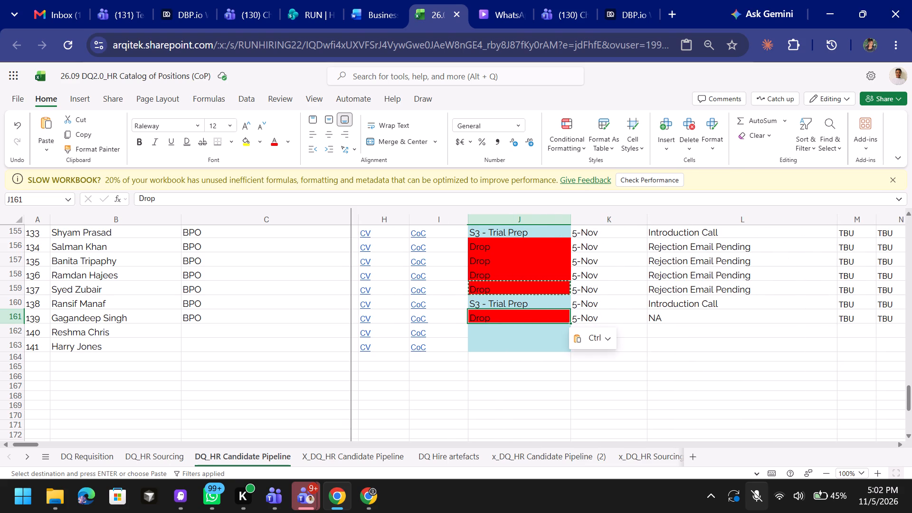
scroll(776, 372, left, 2)
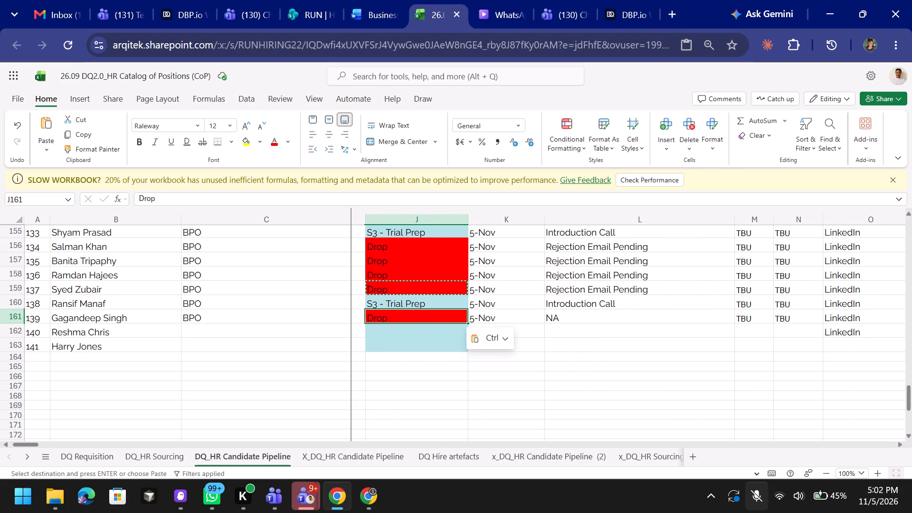
drag(744, 319, 793, 322)
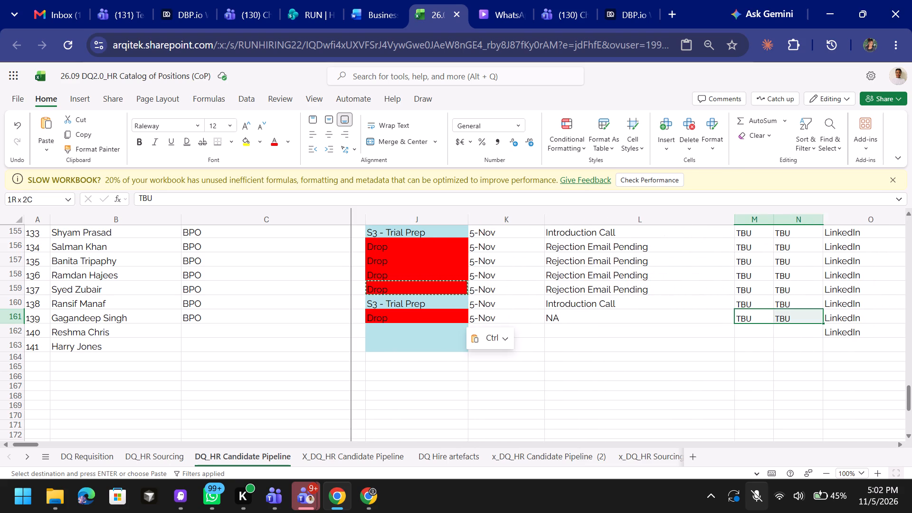
drag(793, 322, 794, 322)
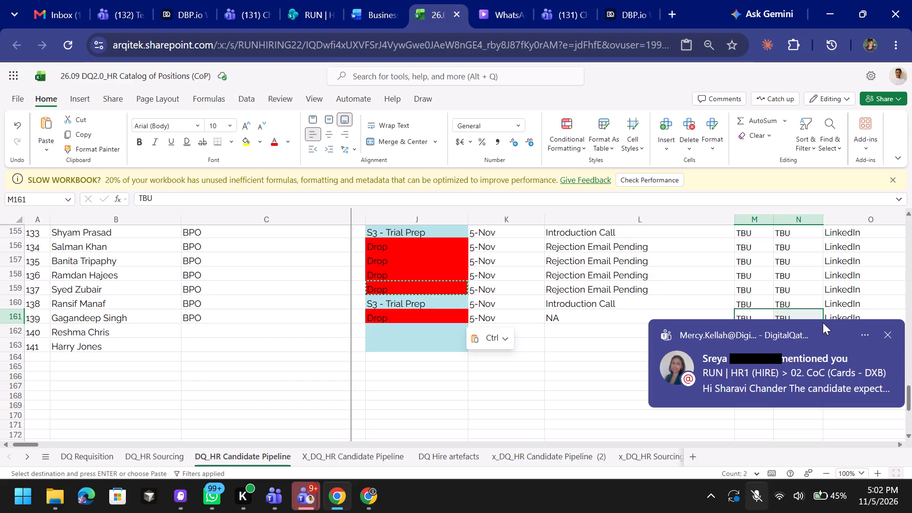
click(892, 331)
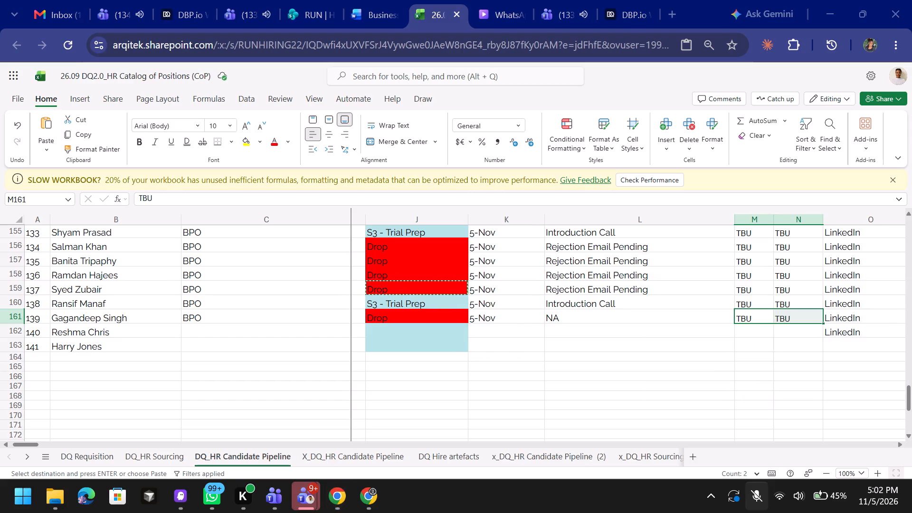
drag(823, 323, 823, 332)
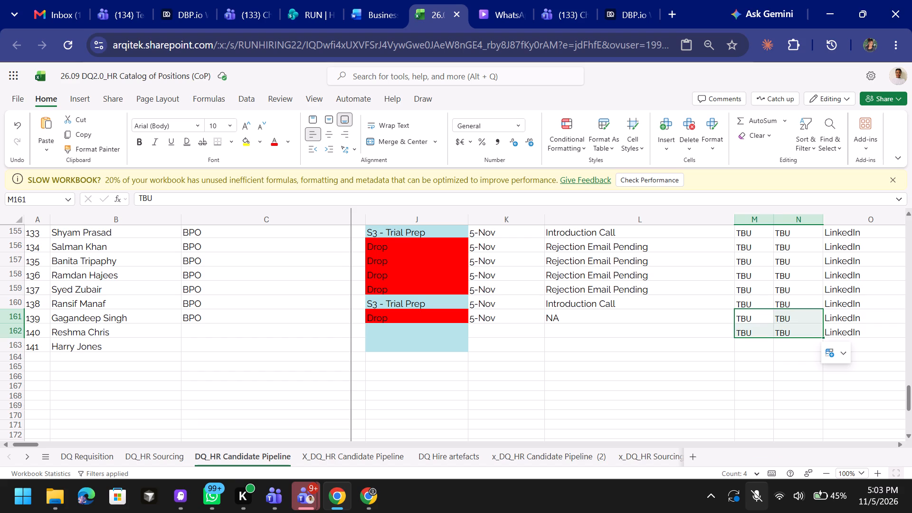
Fill the 5-Nov date and NA entry from K161:L161 down into rows 162 and 163.
drag(479, 317, 694, 313)
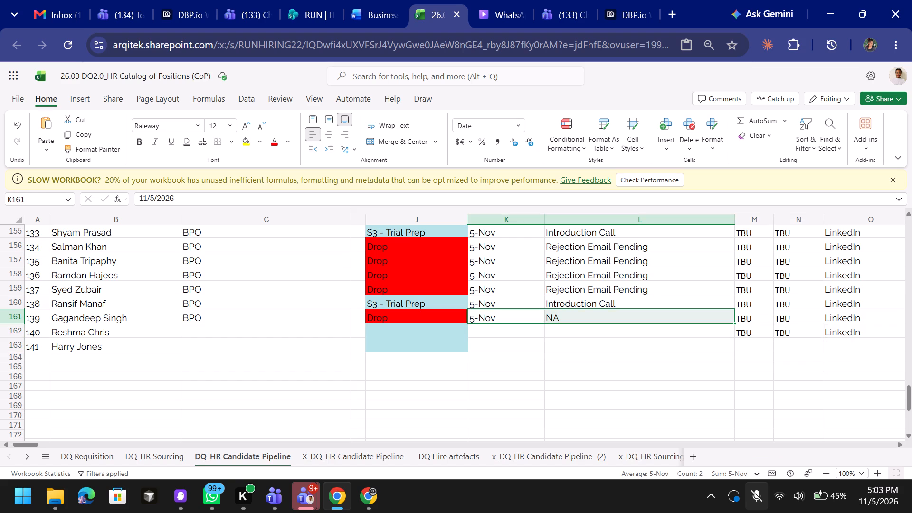
drag(733, 323, 730, 341)
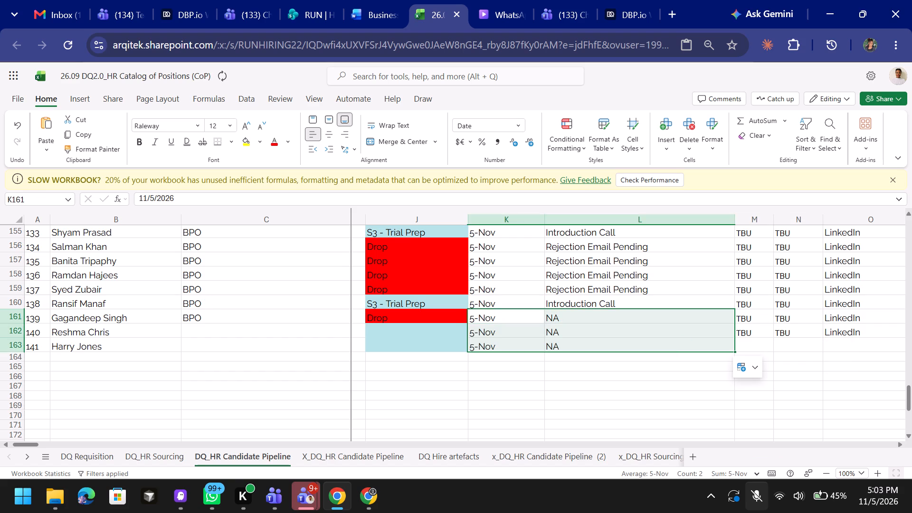
Fill the BPO position and DXB location from C161:D161 down into rows 162 and 163.
click(238, 320)
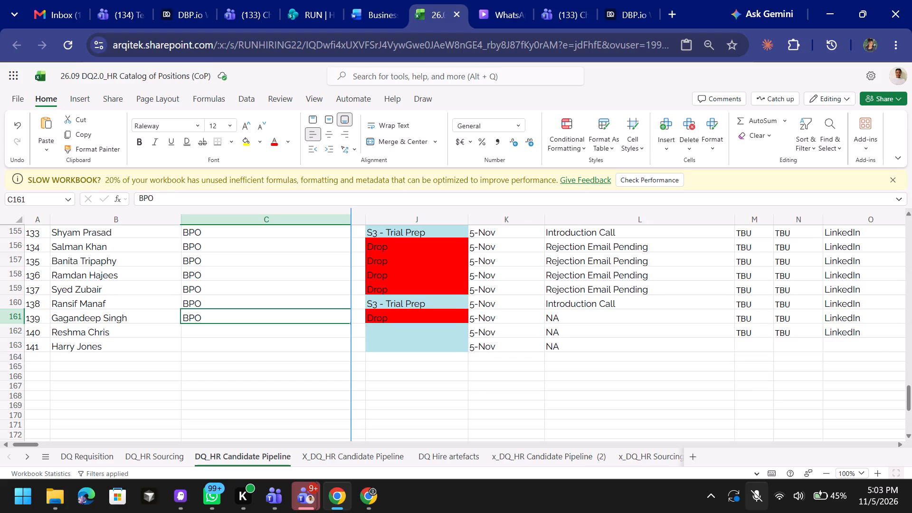
scroll(408, 332, right, 4)
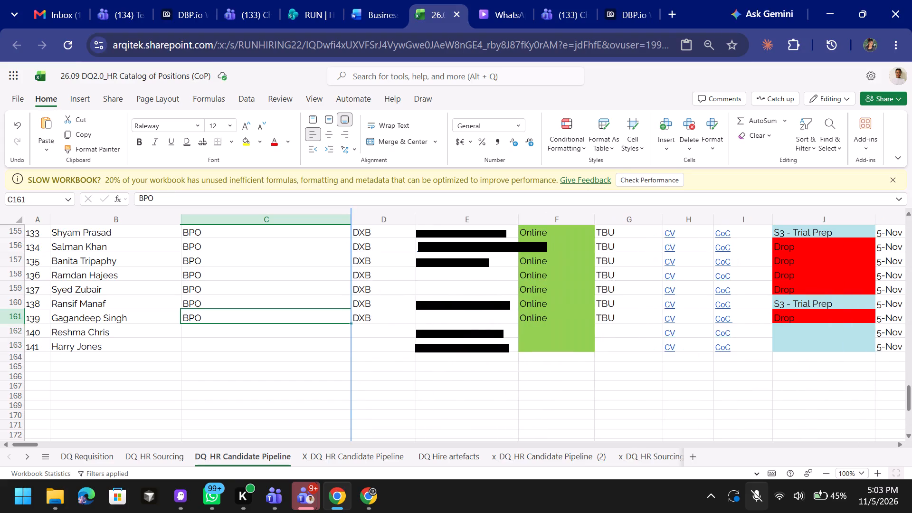
drag(343, 321, 372, 321)
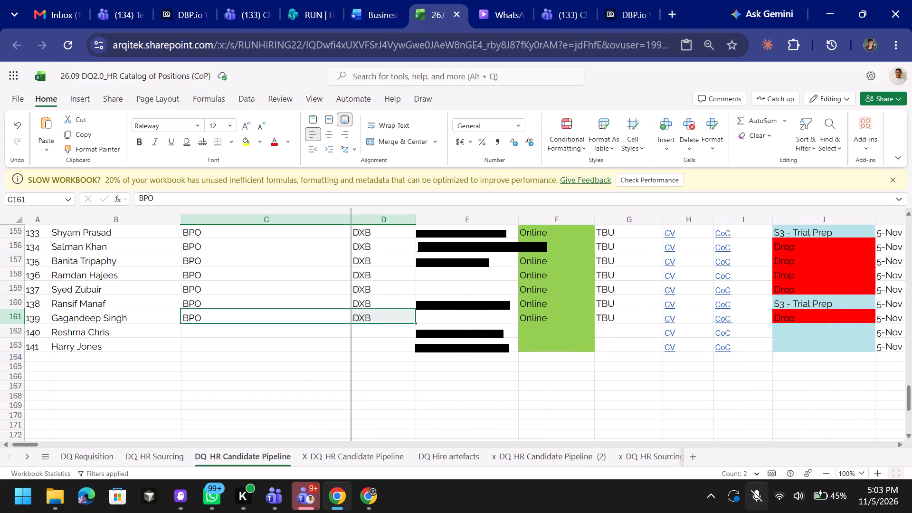
drag(414, 323, 412, 344)
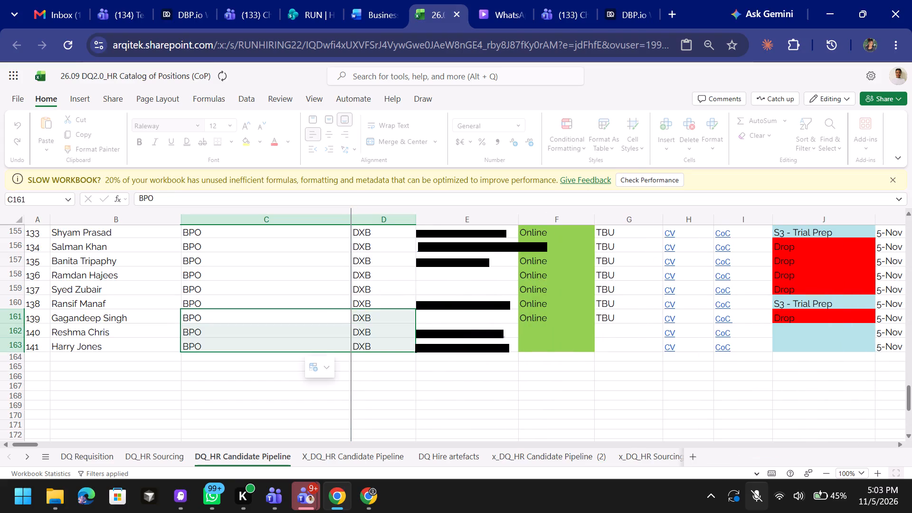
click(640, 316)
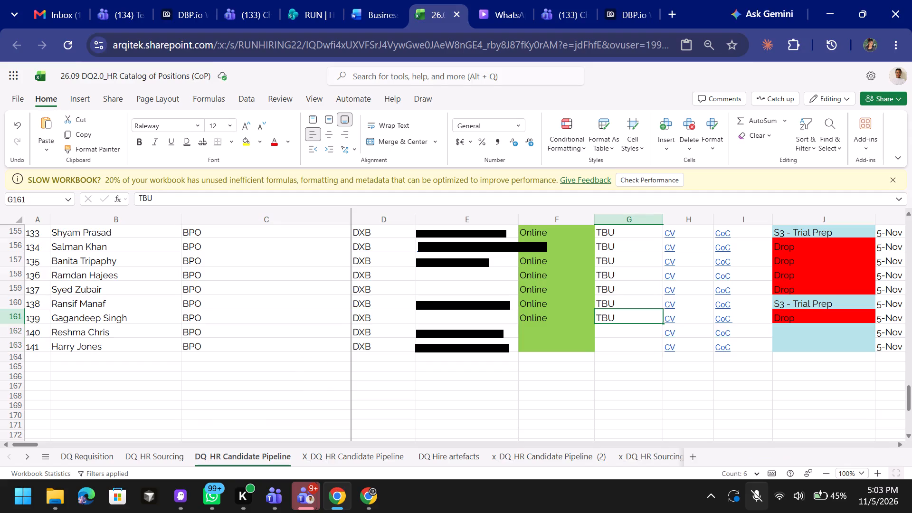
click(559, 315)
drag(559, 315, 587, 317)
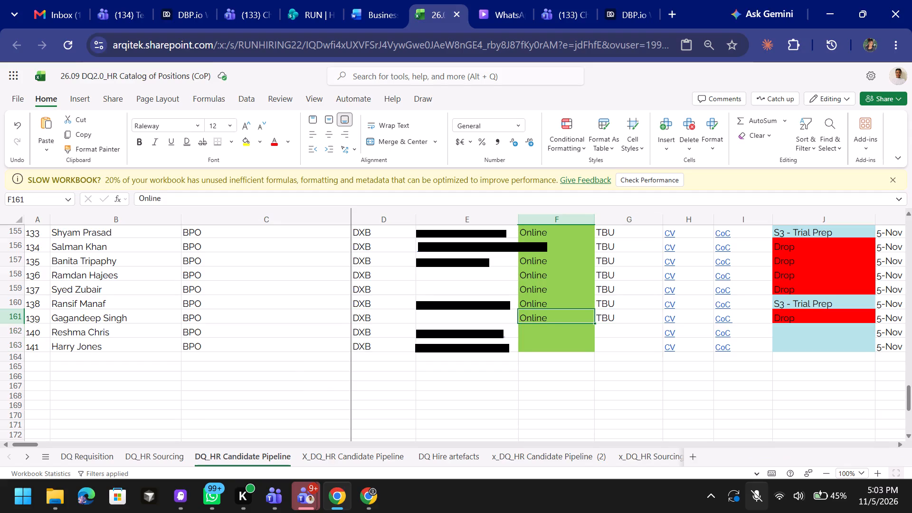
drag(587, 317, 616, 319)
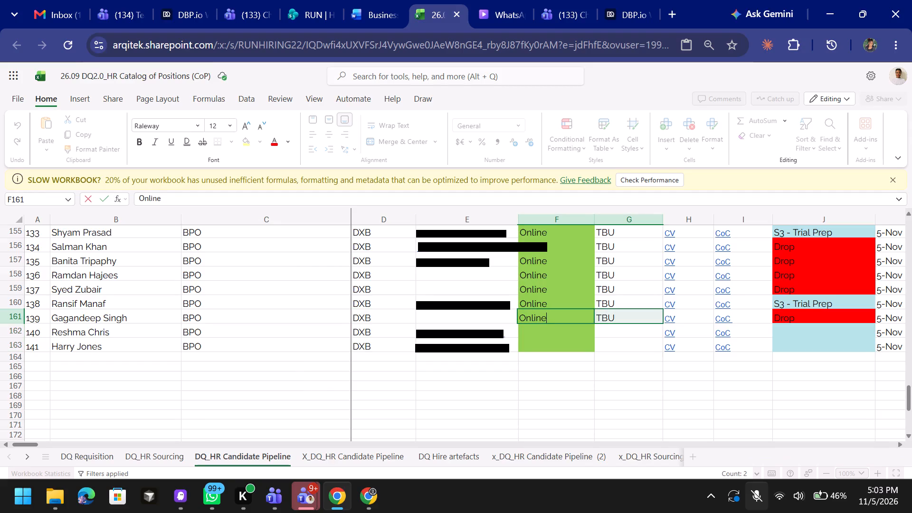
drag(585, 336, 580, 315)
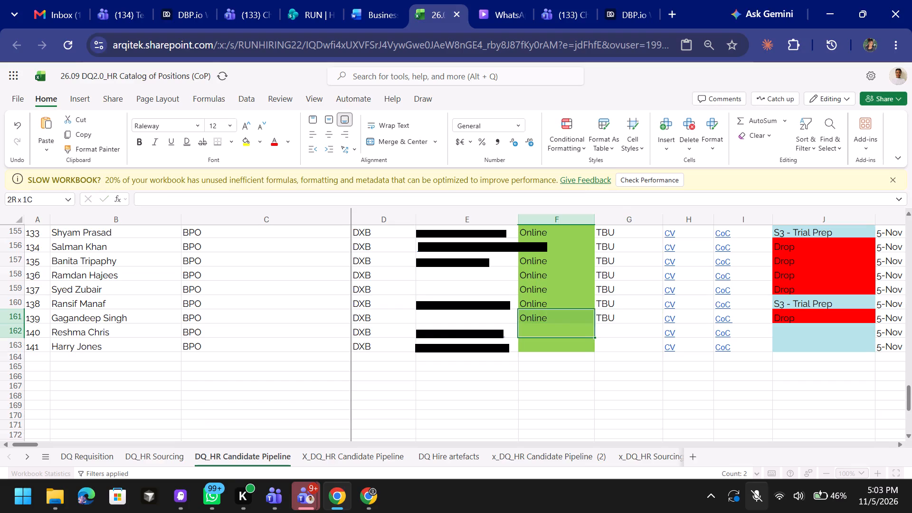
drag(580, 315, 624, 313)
Fill the TBU entry from cell G161 down into cells G162 and G163.
click(624, 313)
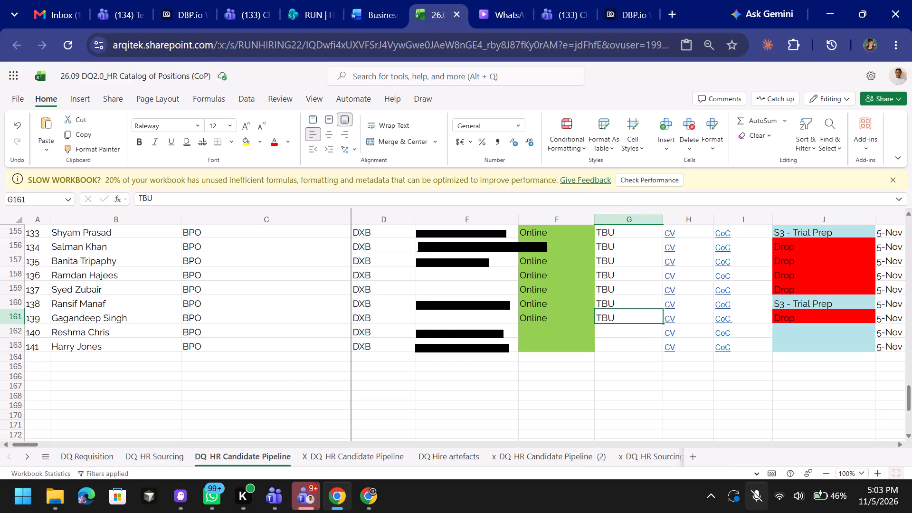
drag(662, 324, 658, 342)
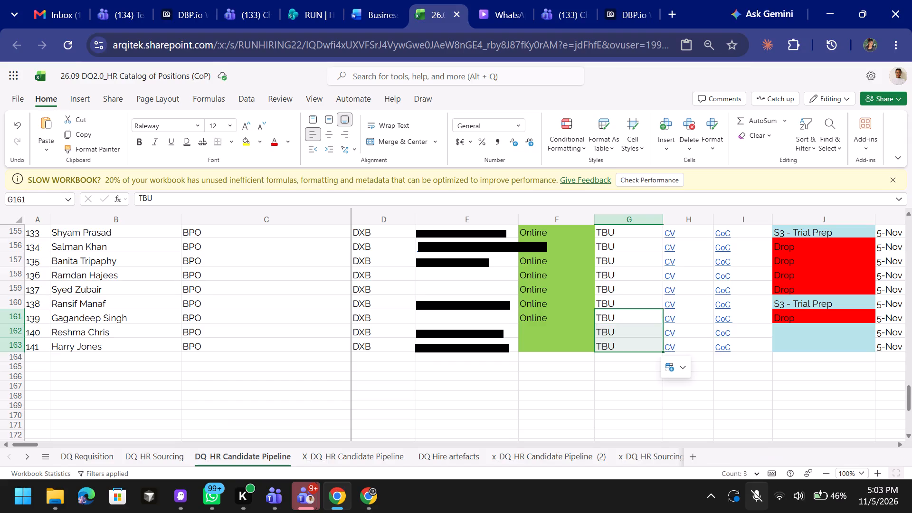
Fill the Online entry from cell F161 down into cells F162 and F163.
click(583, 317)
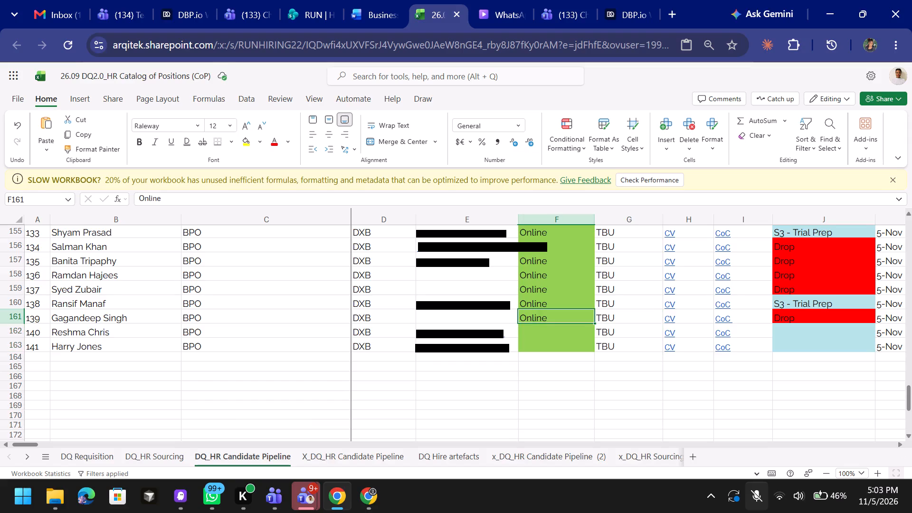
drag(595, 323, 590, 346)
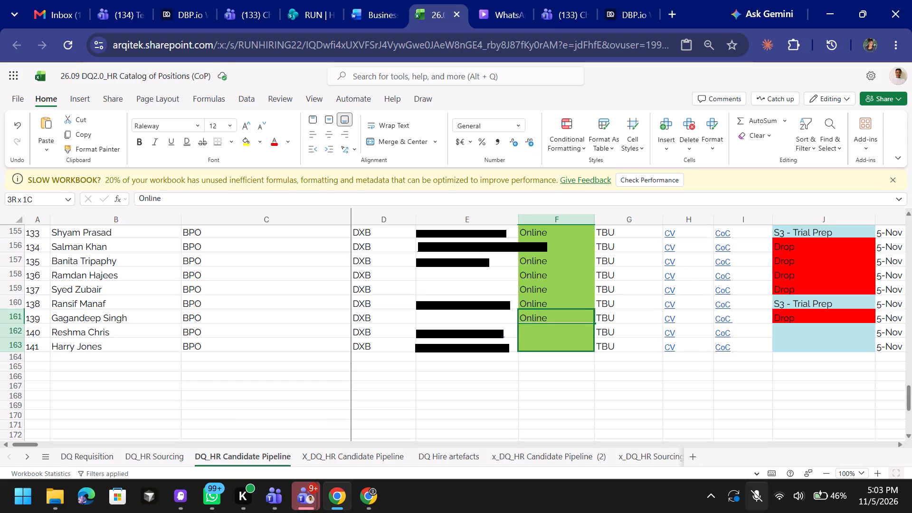
click(634, 378)
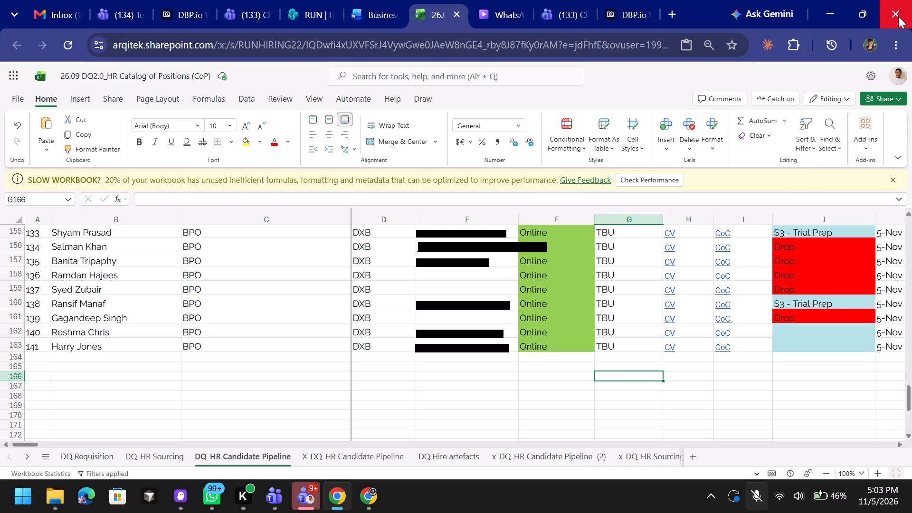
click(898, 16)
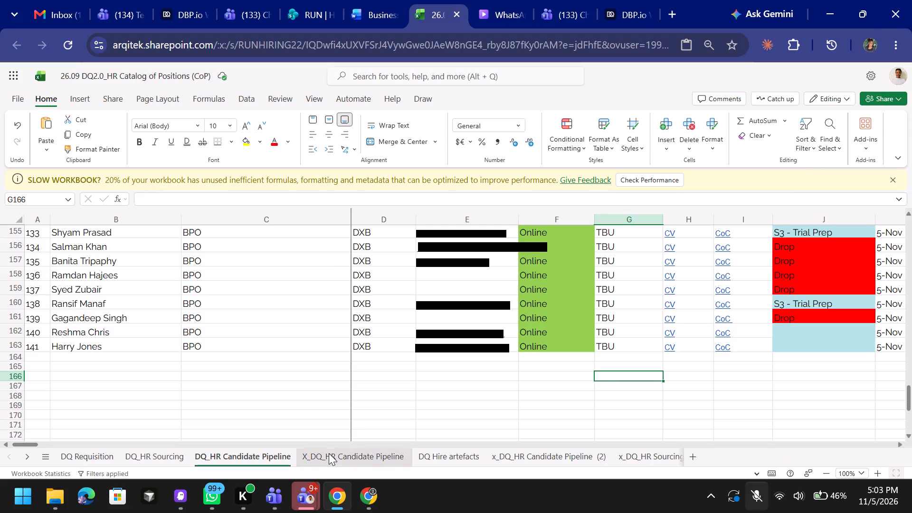
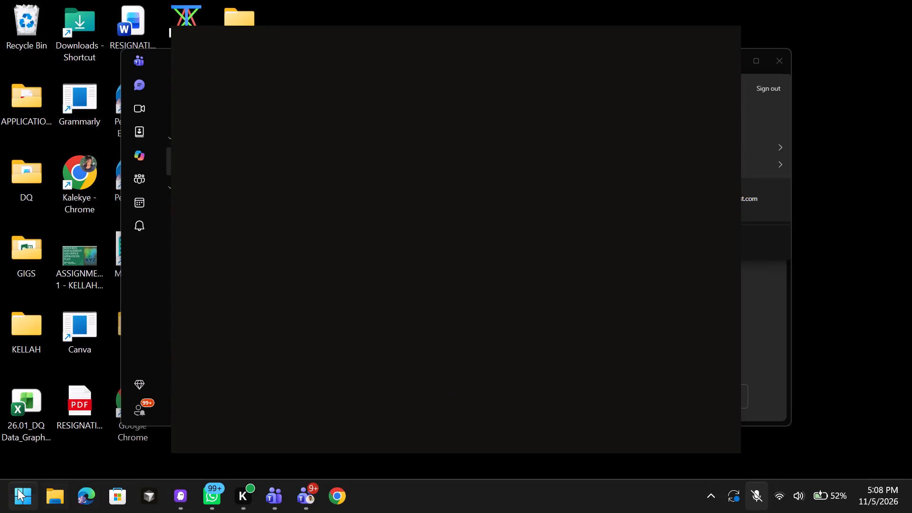
Switch to the Windows desktop shell and bring up the computer's power options.
click(16, 489)
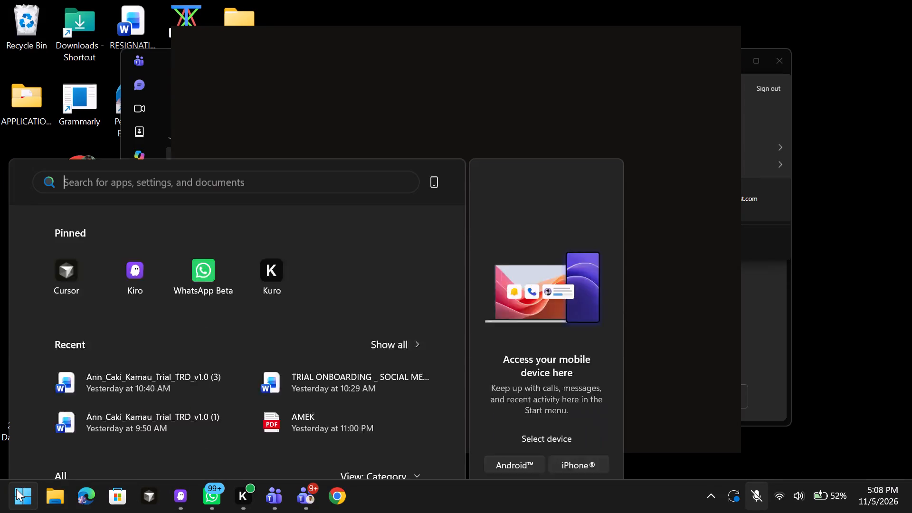
click(408, 446)
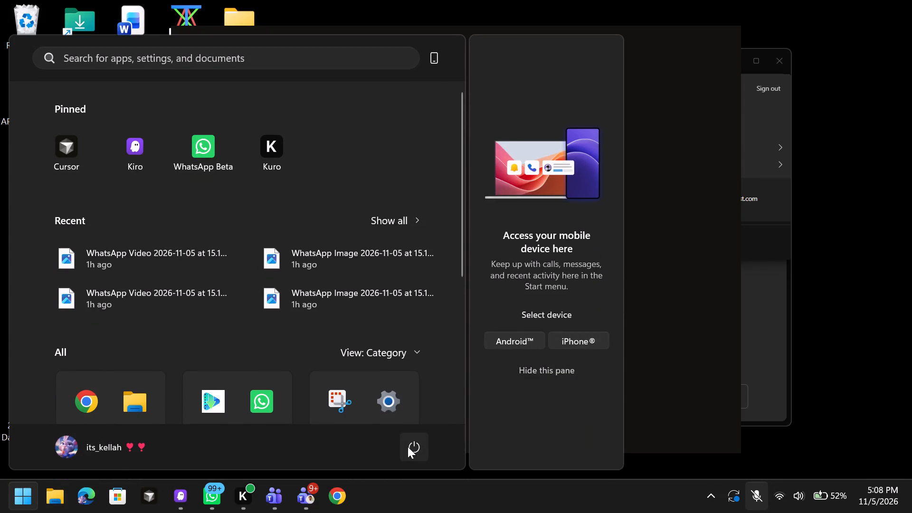